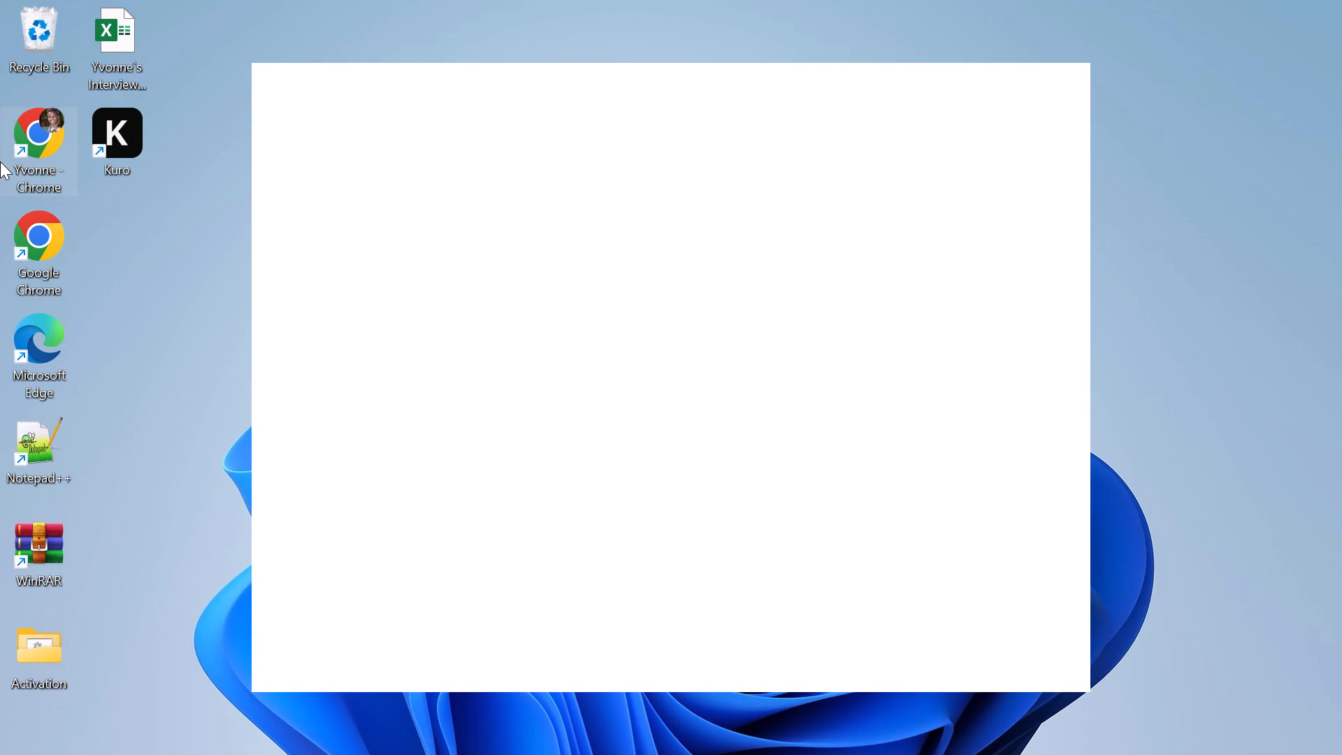
# Launch Chrome with the Yvonne profile from its desktop shortcut.
pyautogui.doubleClick(31, 156)
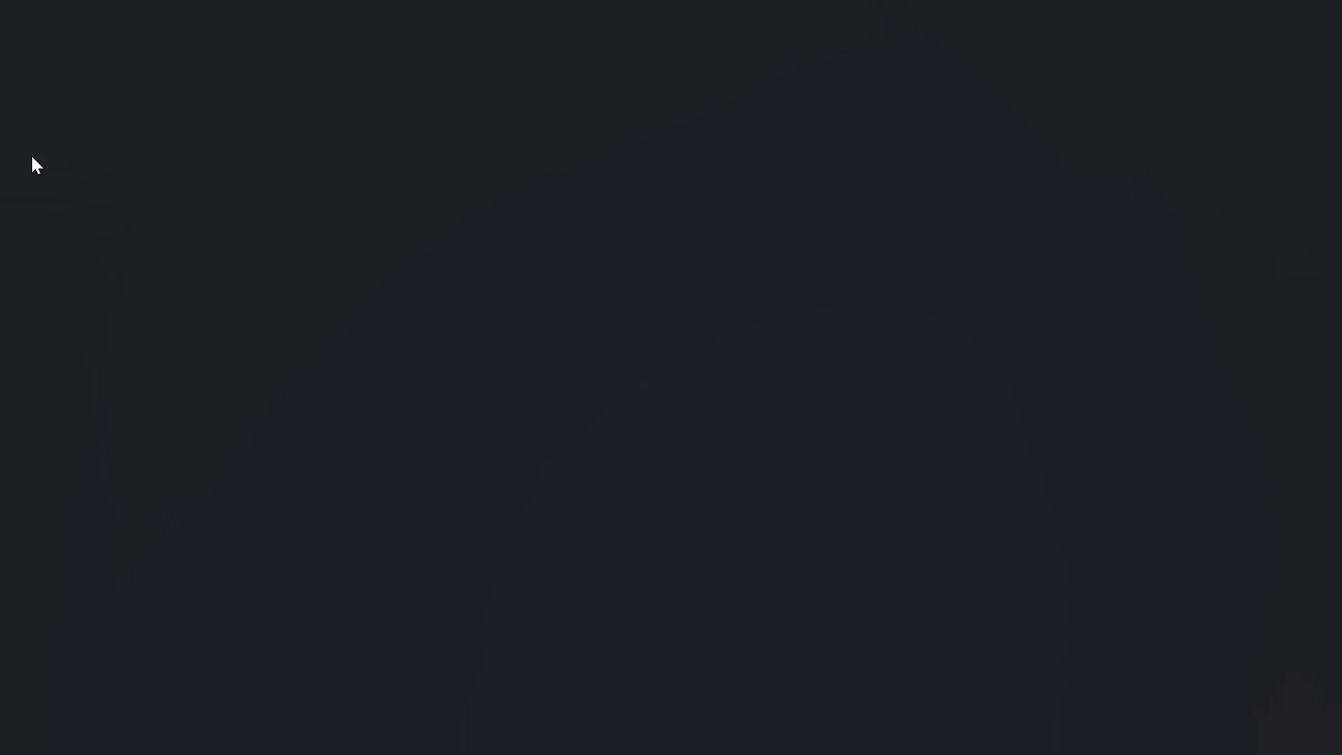
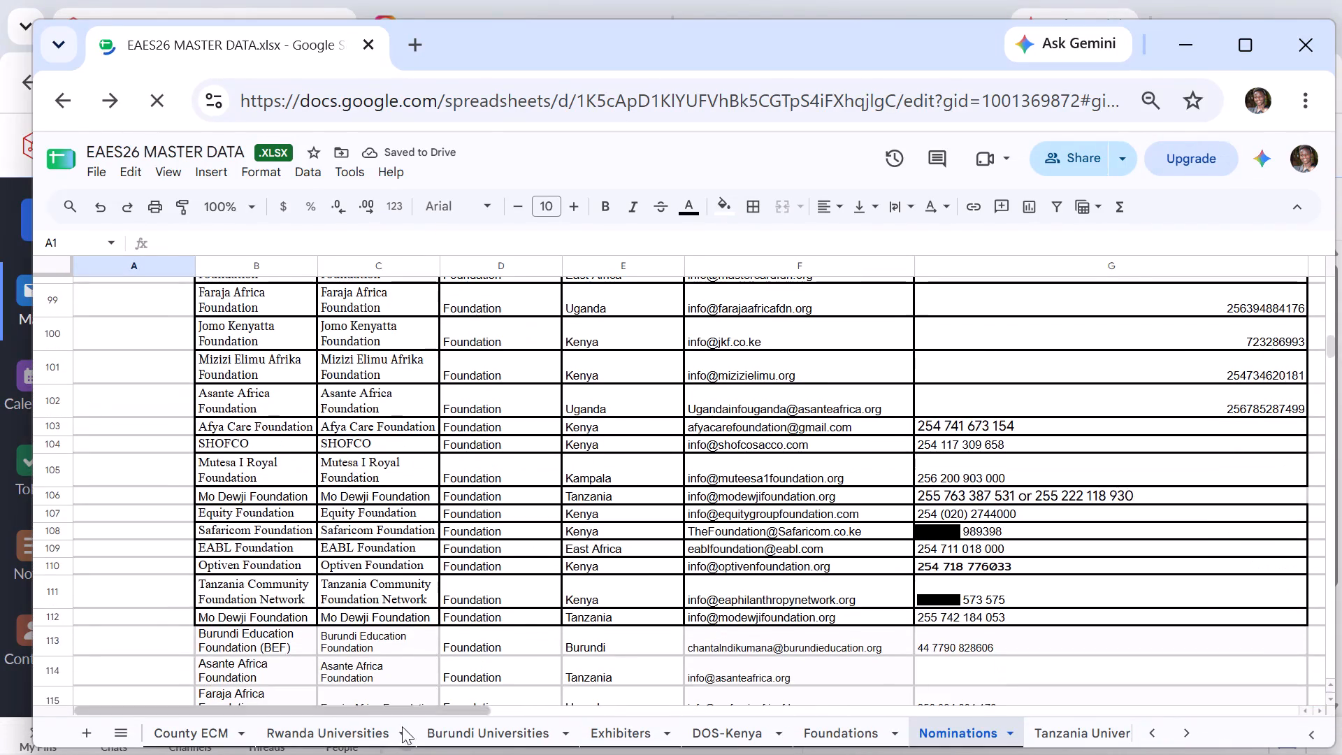
# Review the Nominations sheet's entries from the foundations through the HR firm, internship company and student award categories.
pyautogui.scroll(-2, 642, 611)
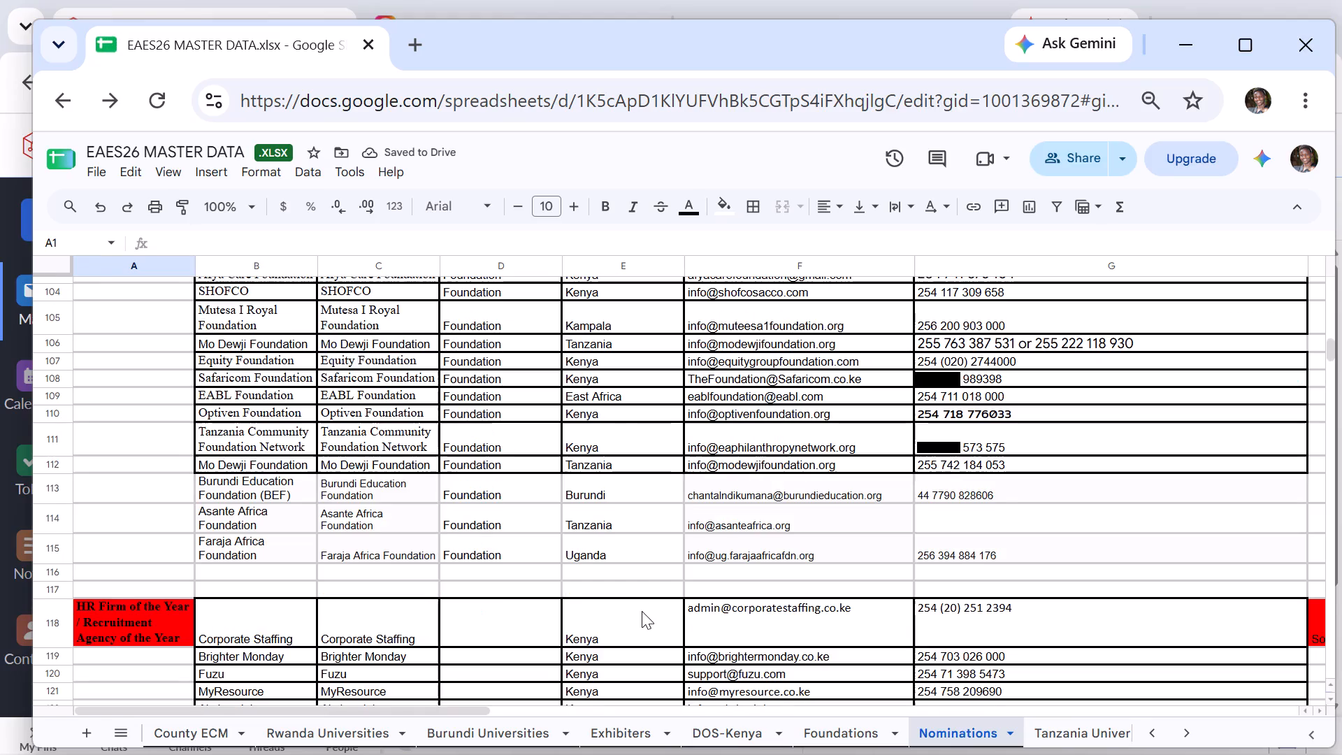
pyautogui.hscroll(-1, 642, 611)
pyautogui.scroll(-6, 564, 596)
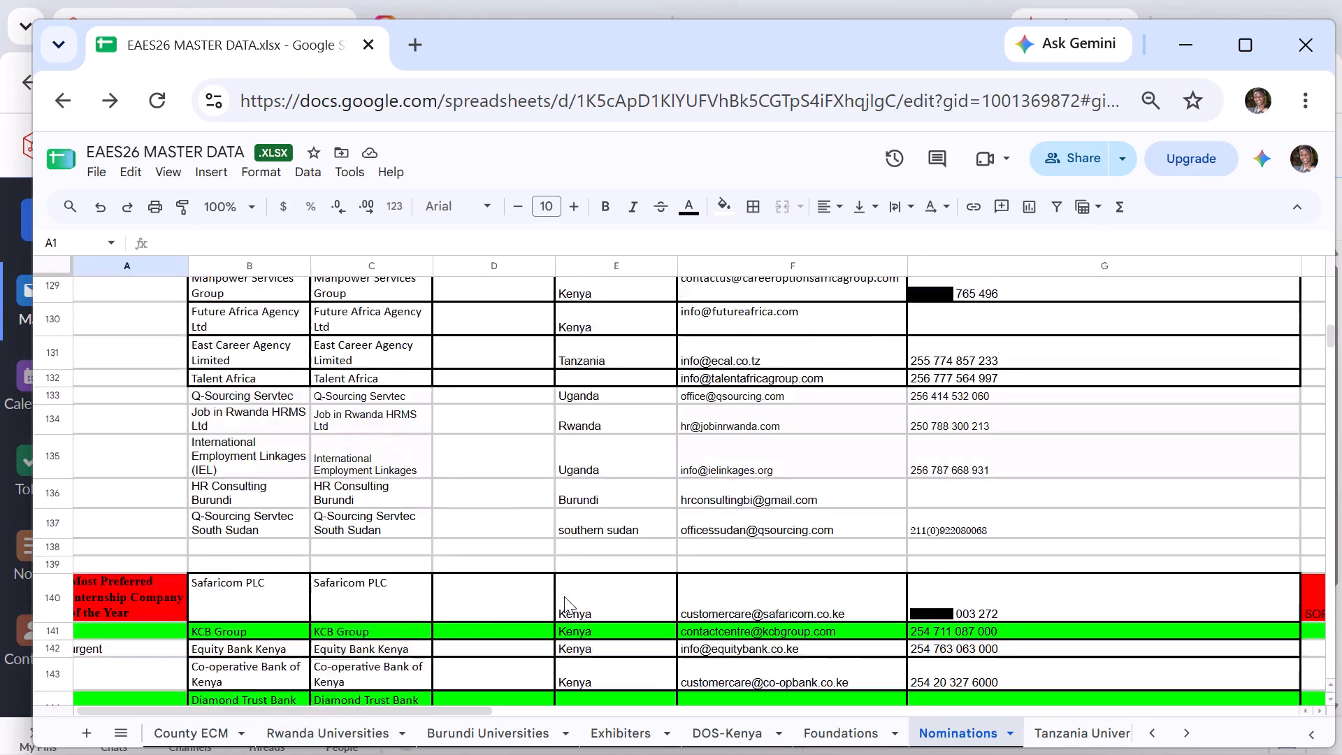
pyautogui.scroll(-7, 564, 596)
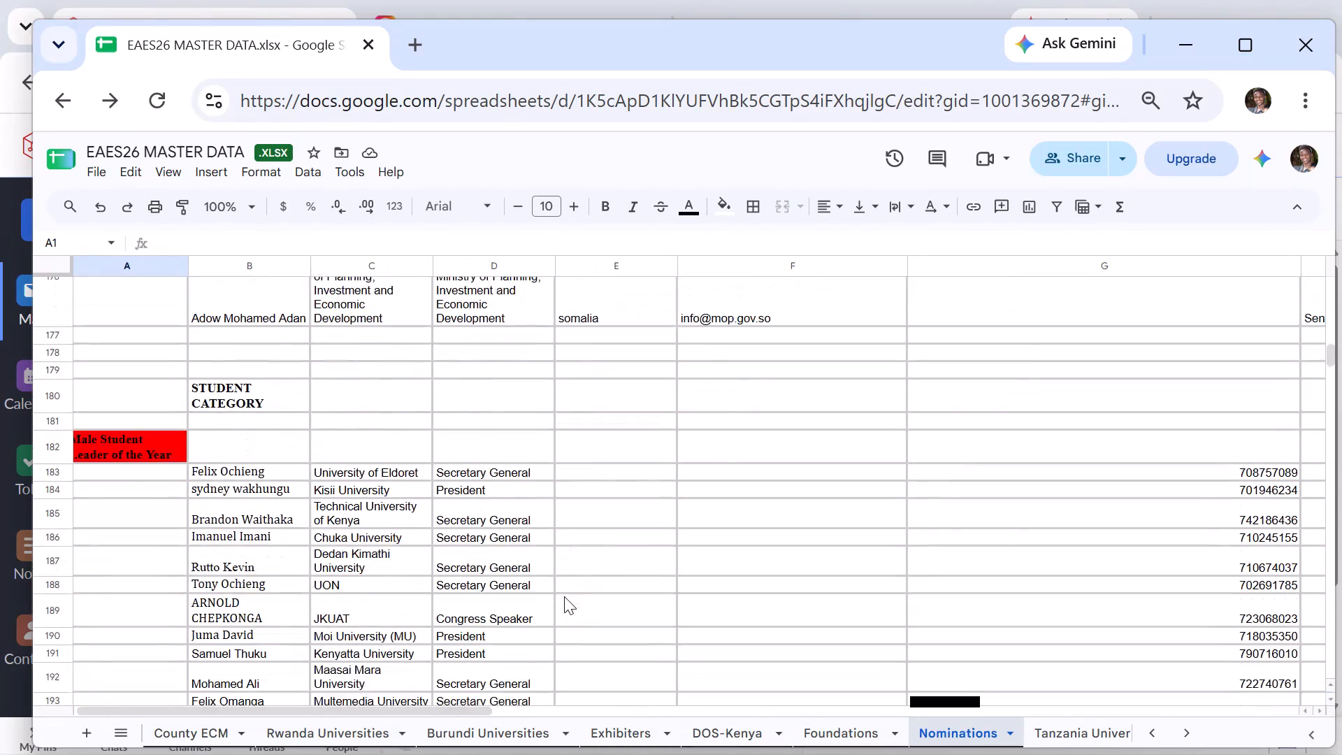
pyautogui.scroll(-5, 564, 596)
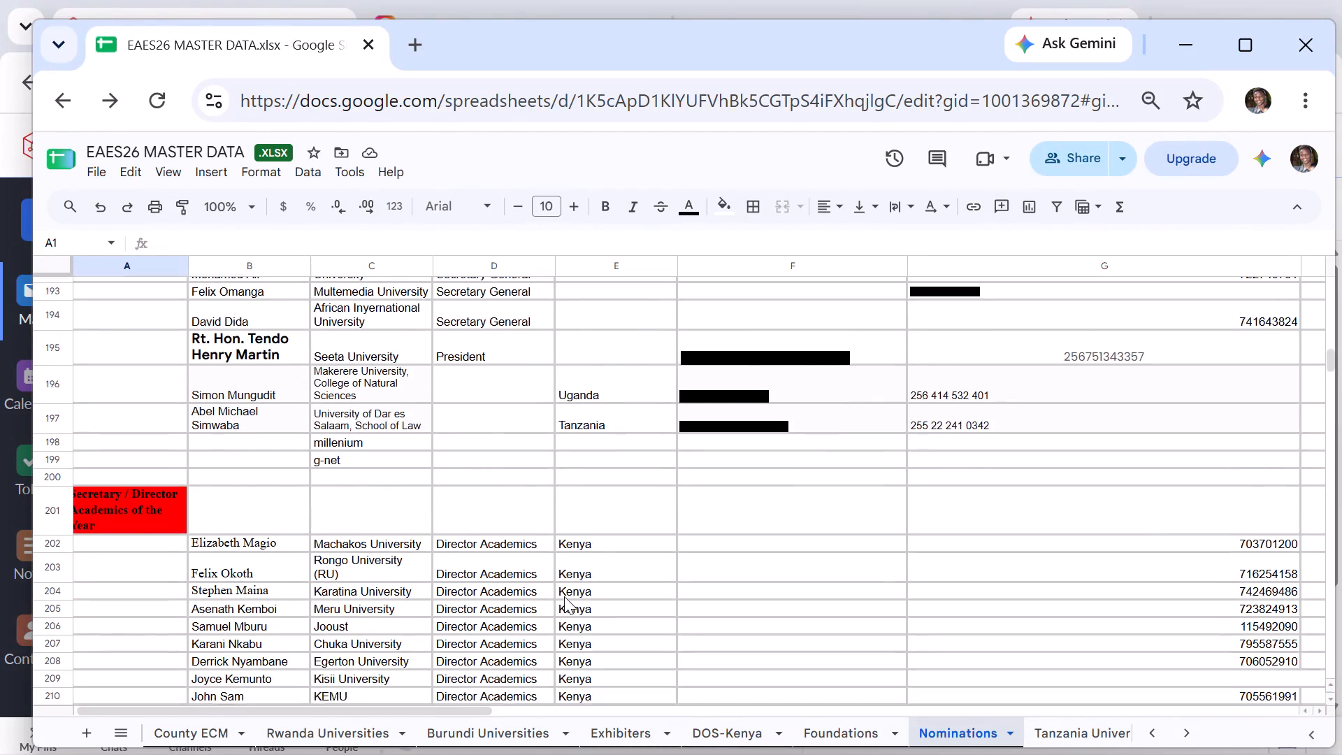
pyautogui.scroll(-6, 564, 596)
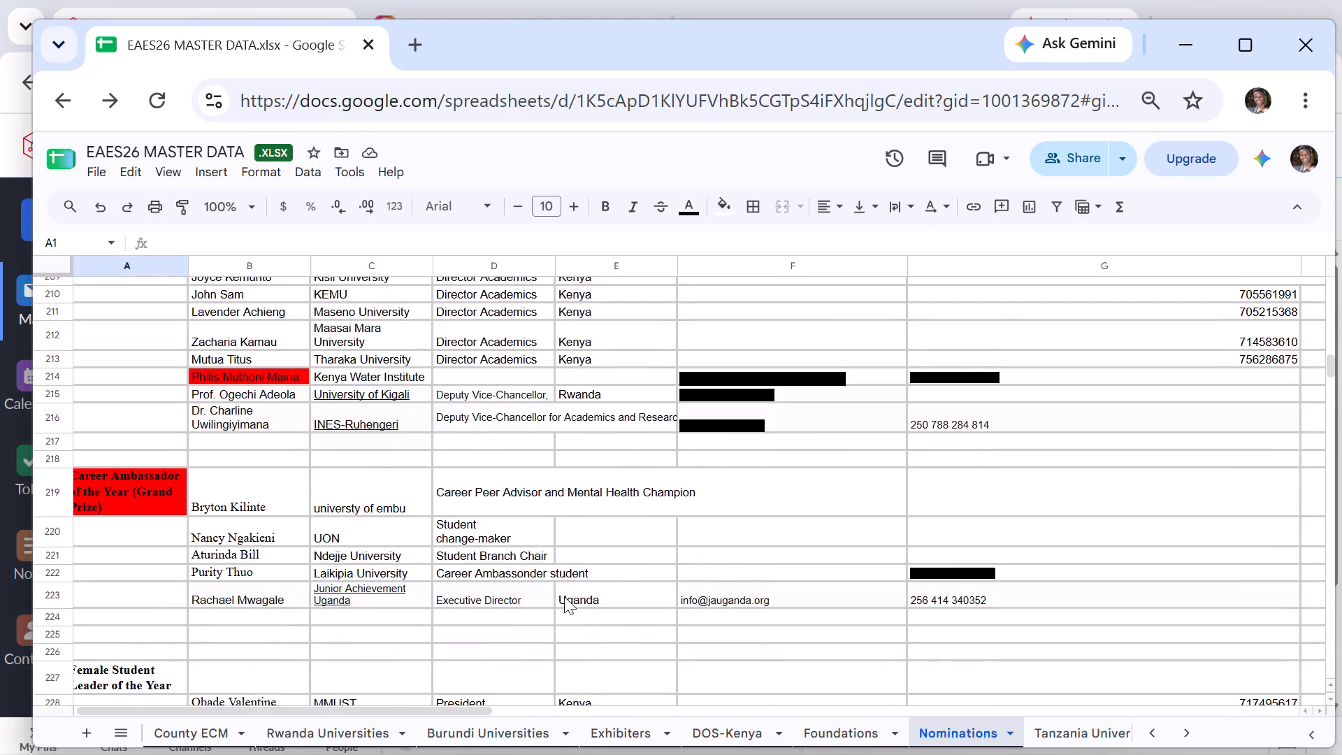
pyautogui.scroll(-6, 564, 596)
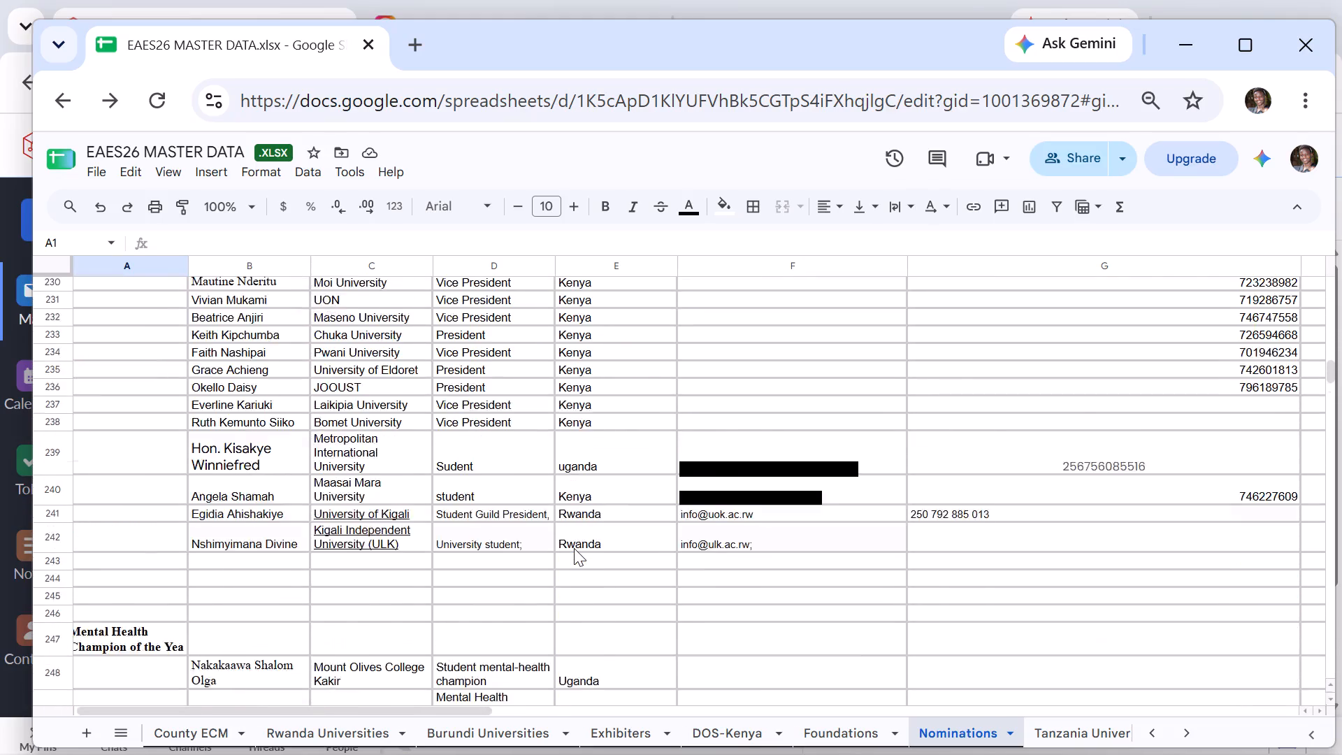
pyautogui.scroll(-3, 574, 548)
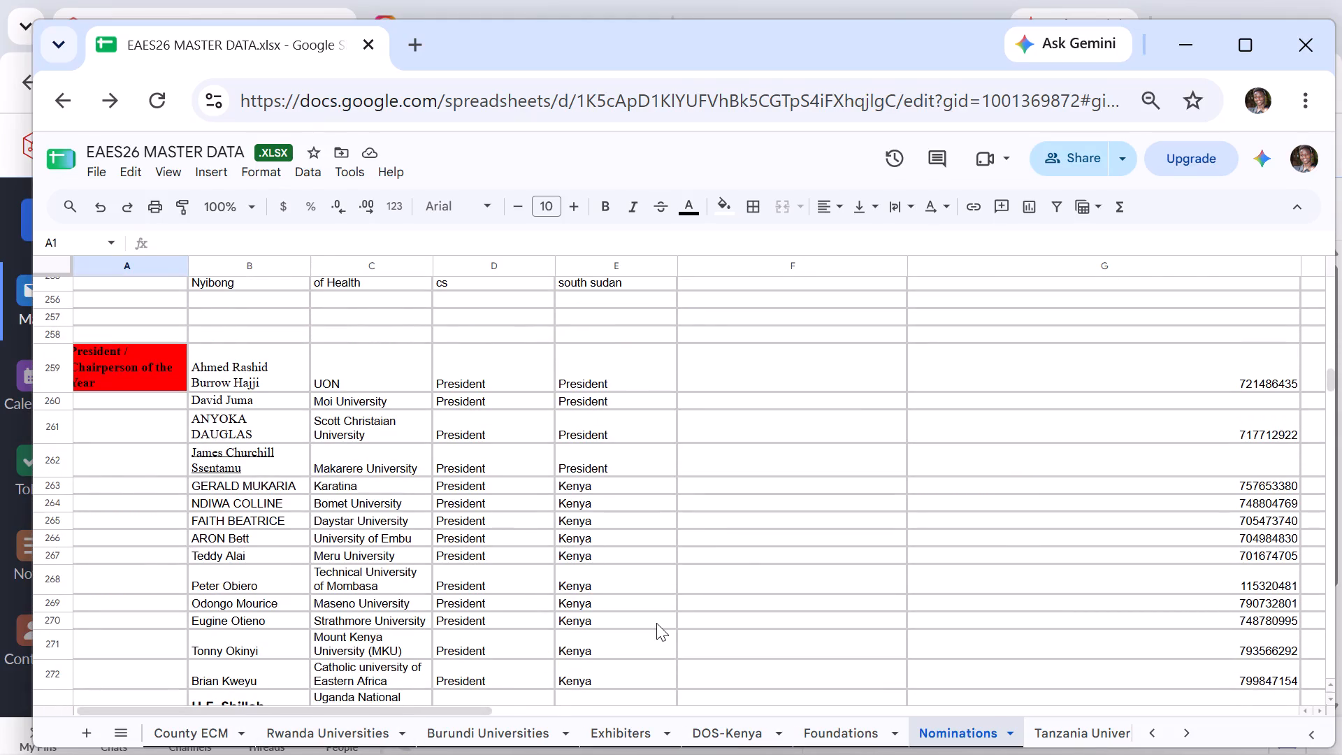
pyautogui.scroll(-2, 668, 598)
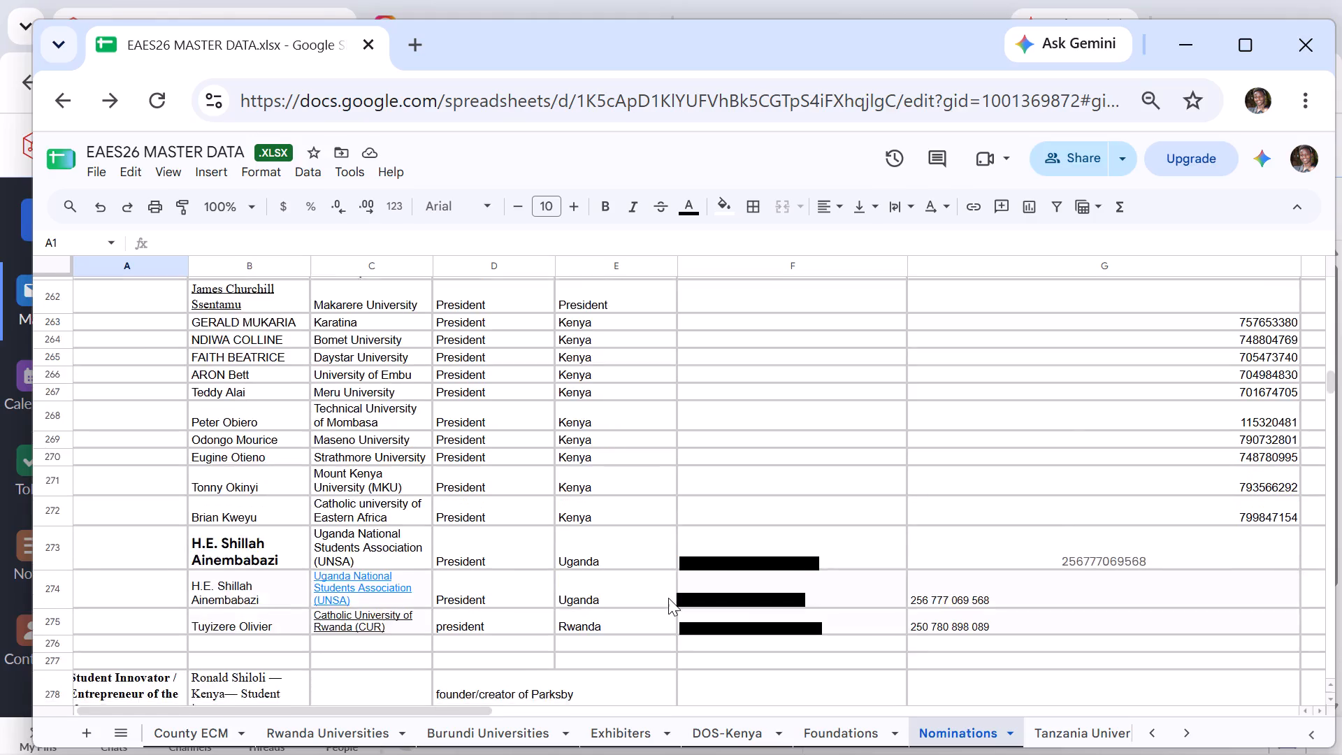
pyautogui.scroll(-4, 668, 598)
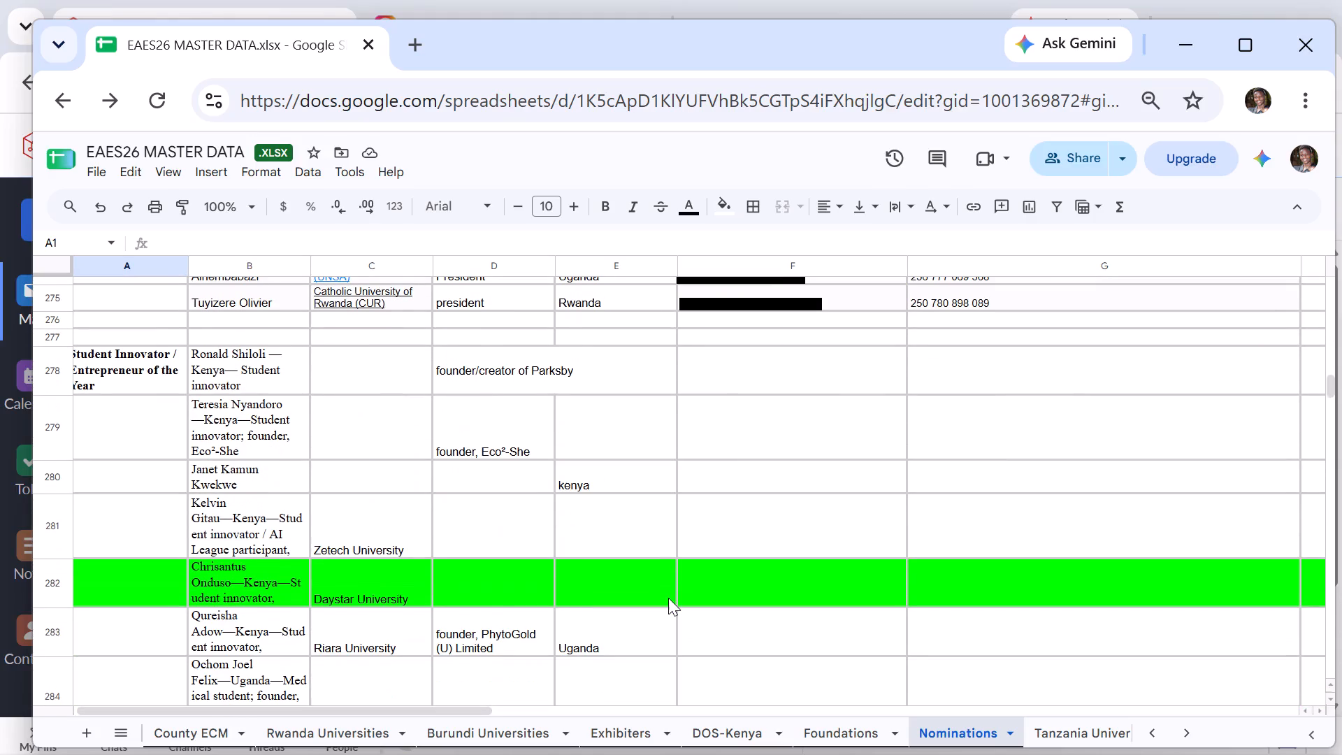
pyautogui.scroll(-4, 668, 570)
# Review the academia nominees for Most Preferred Higher Learning Institution, Office of Career Services, and Open, Distance and E-learning Institution.
pyautogui.scroll(-2, 668, 570)
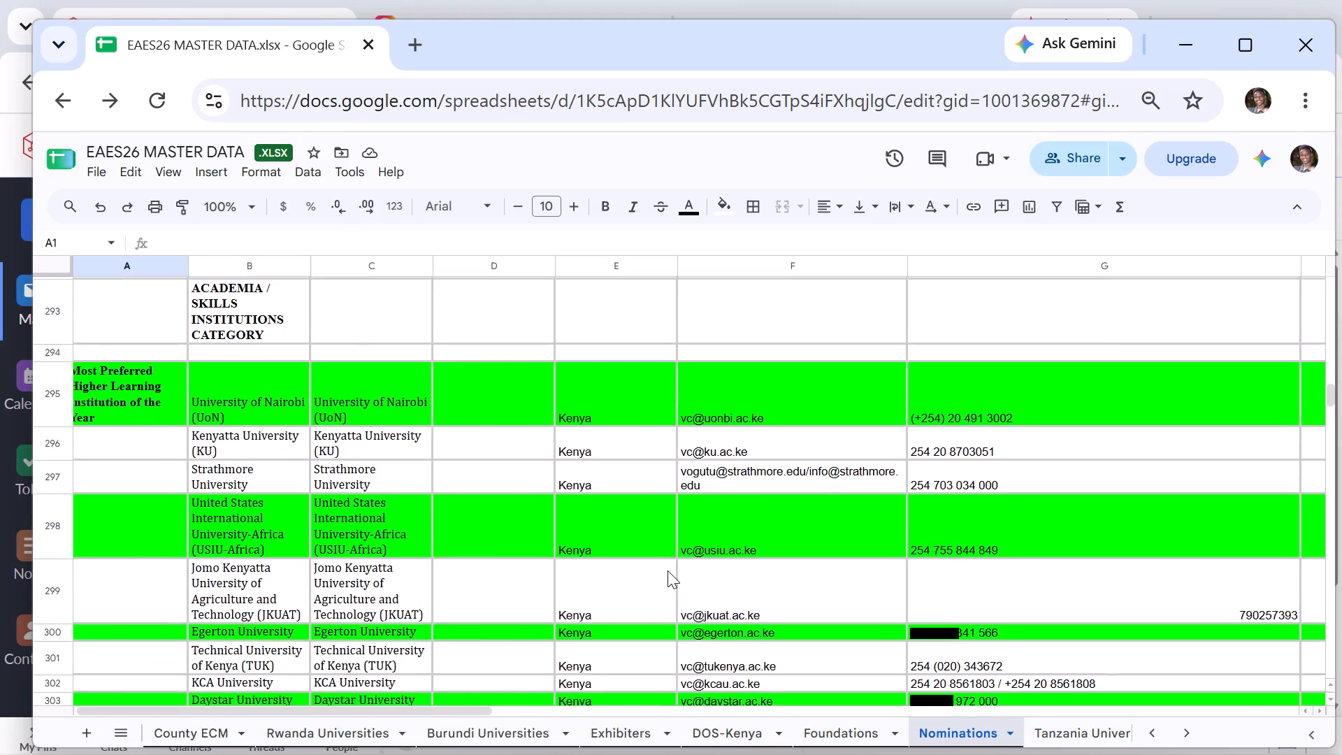
pyautogui.scroll(-1, 668, 570)
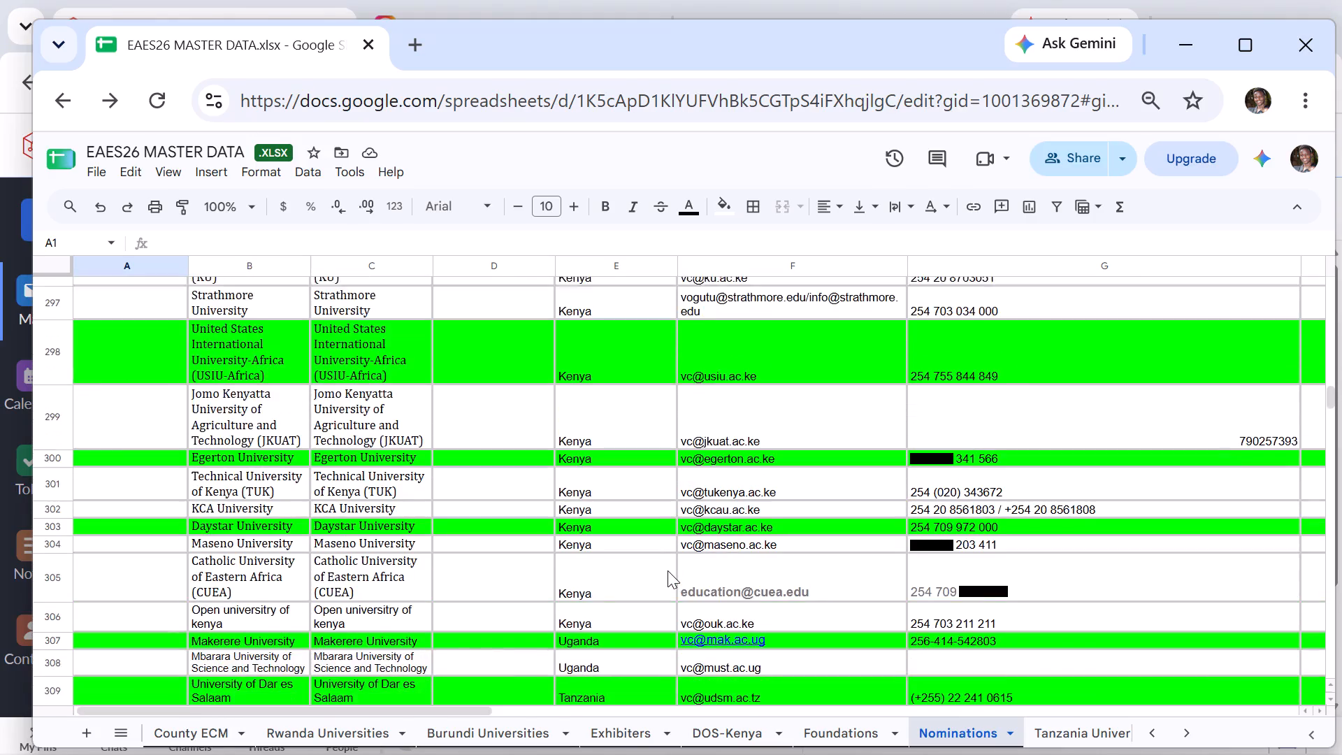
pyautogui.scroll(-6, 668, 570)
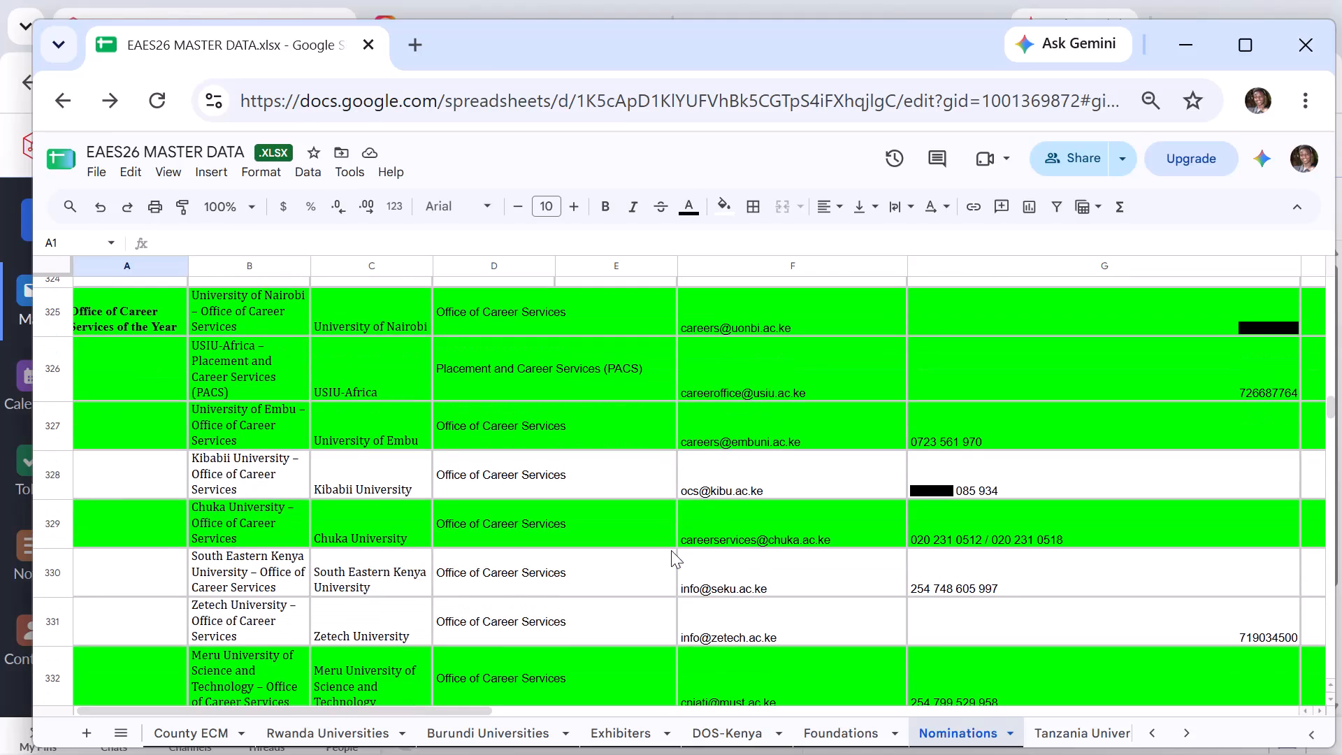
pyautogui.rightClick(671, 550)
pyautogui.scroll(2, 671, 550)
pyautogui.scroll(-1, 638, 487)
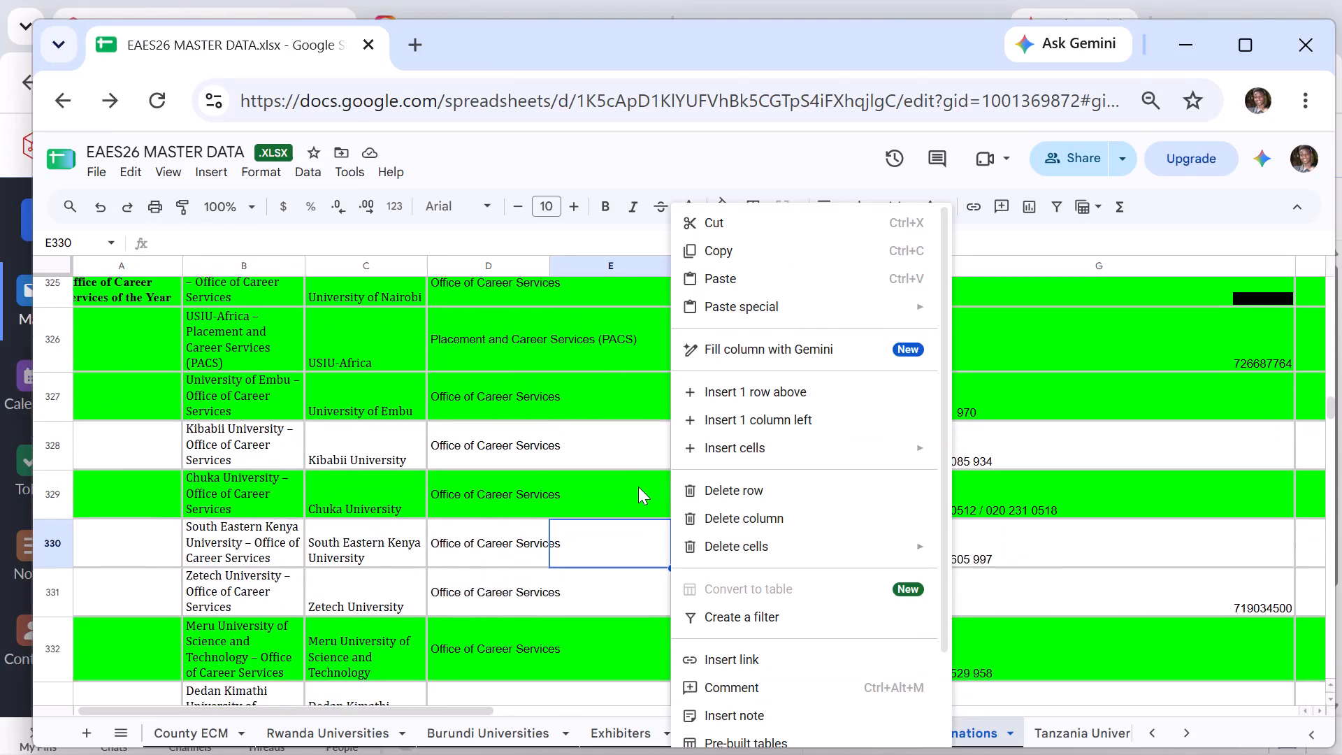
pyautogui.scroll(-4, 638, 487)
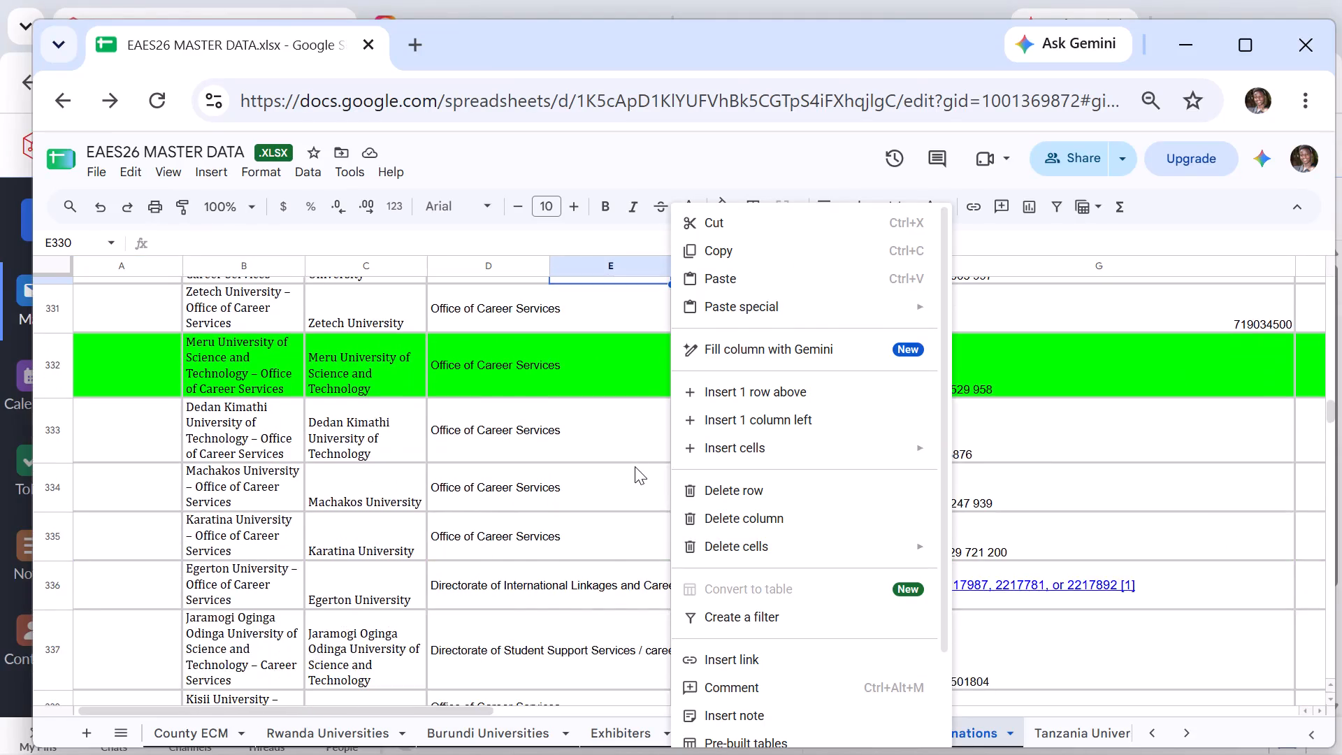
pyautogui.click(635, 466)
pyautogui.scroll(-2, 635, 466)
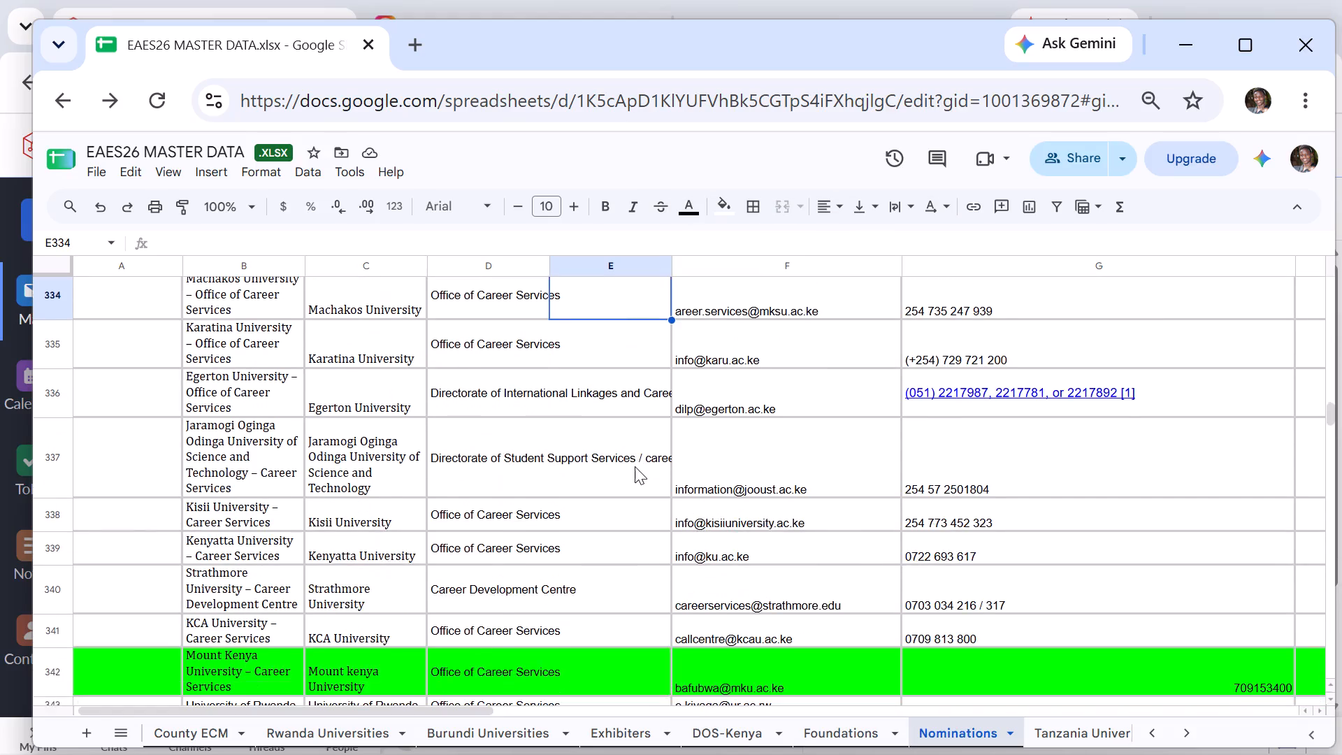
pyautogui.scroll(-4, 635, 466)
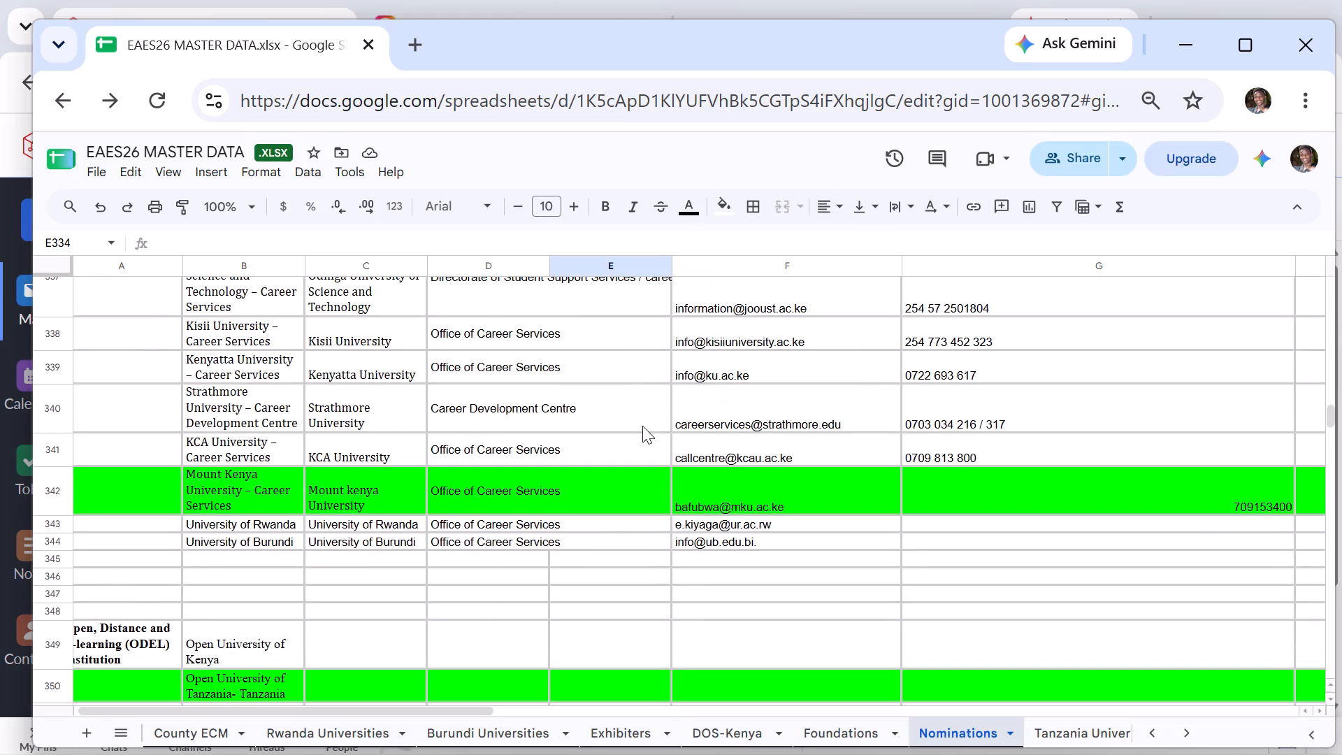
pyautogui.scroll(-5, 642, 426)
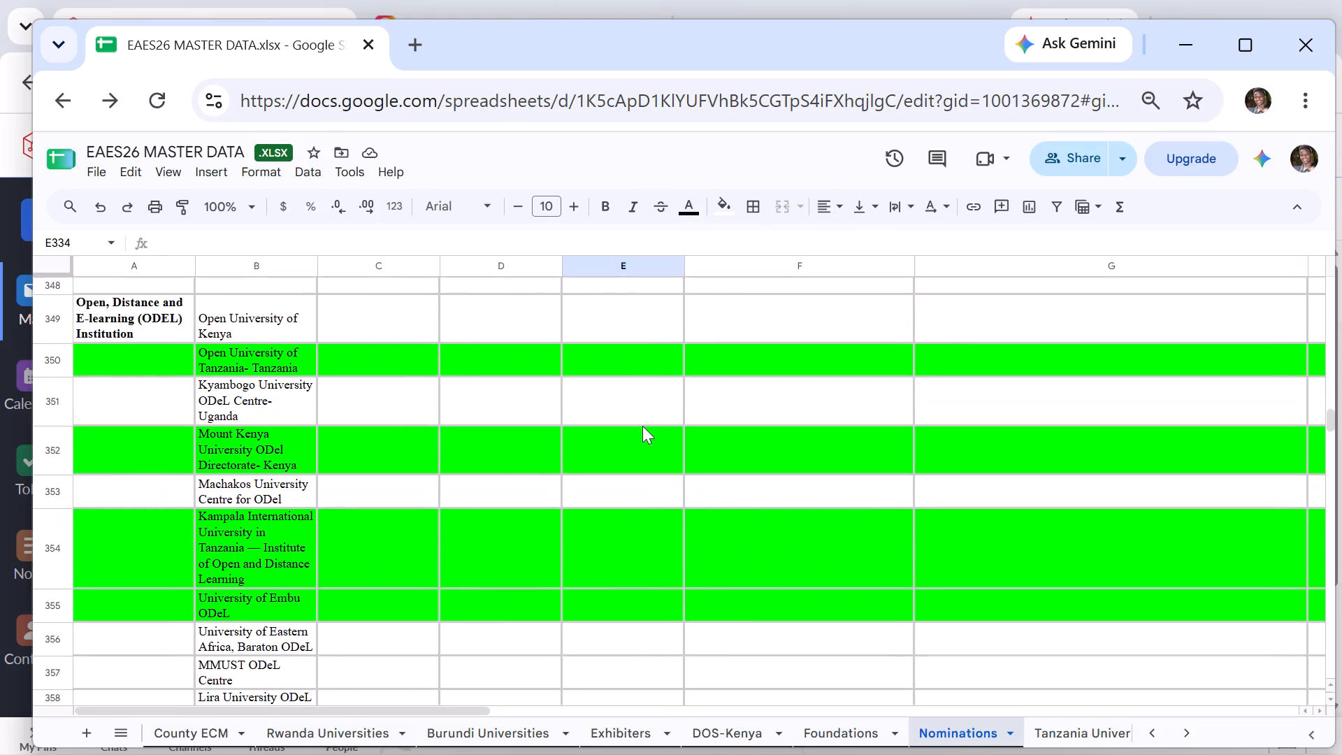
# Examine the nominees and contact details for Professional Certification / Membership Body of the Year and TVET Institution of the Year.
pyautogui.scroll(-3, 642, 426)
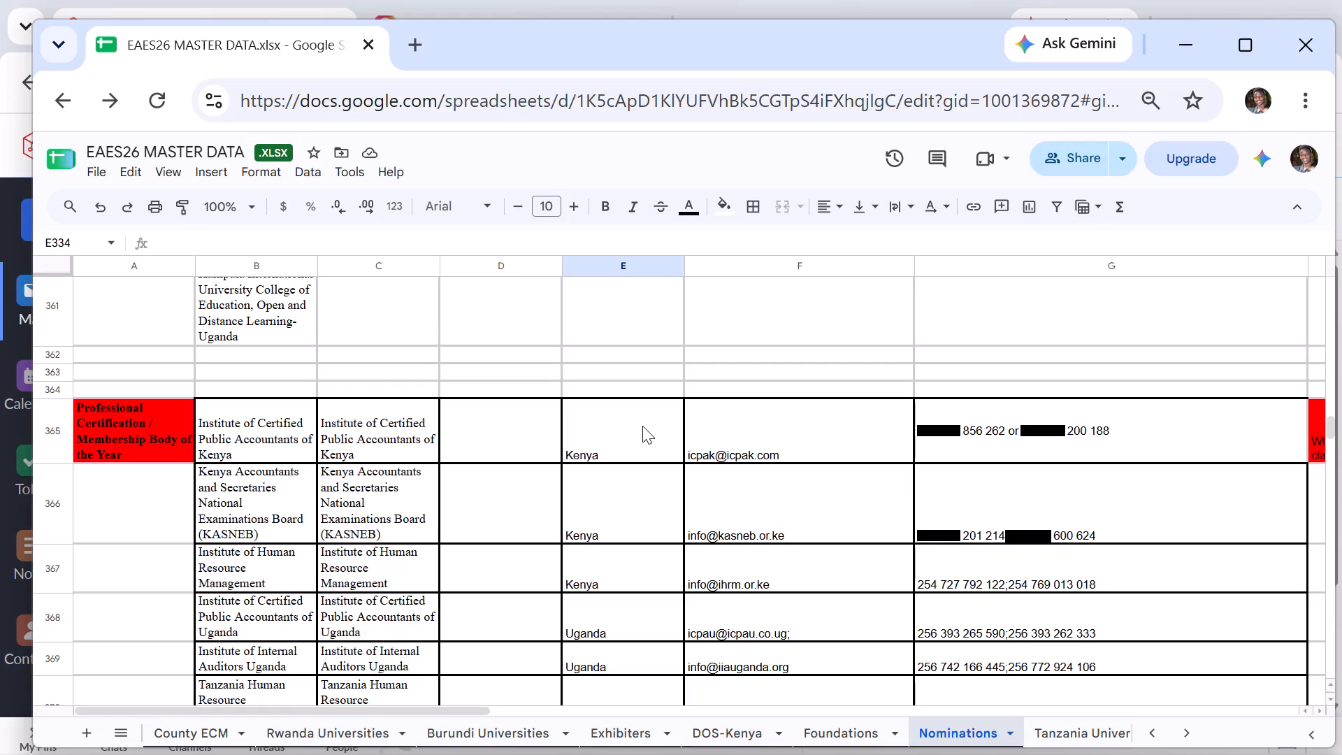
pyautogui.scroll(-2, 642, 426)
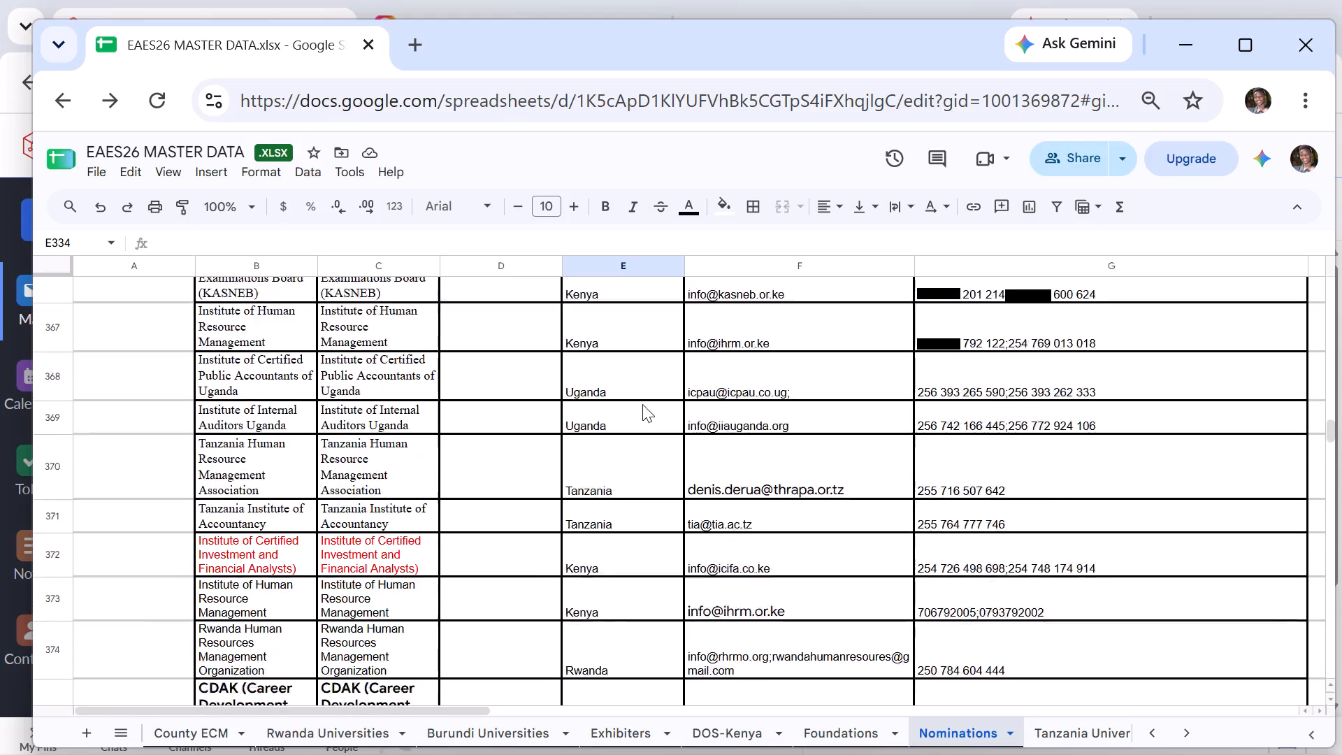
pyautogui.scroll(-3, 642, 404)
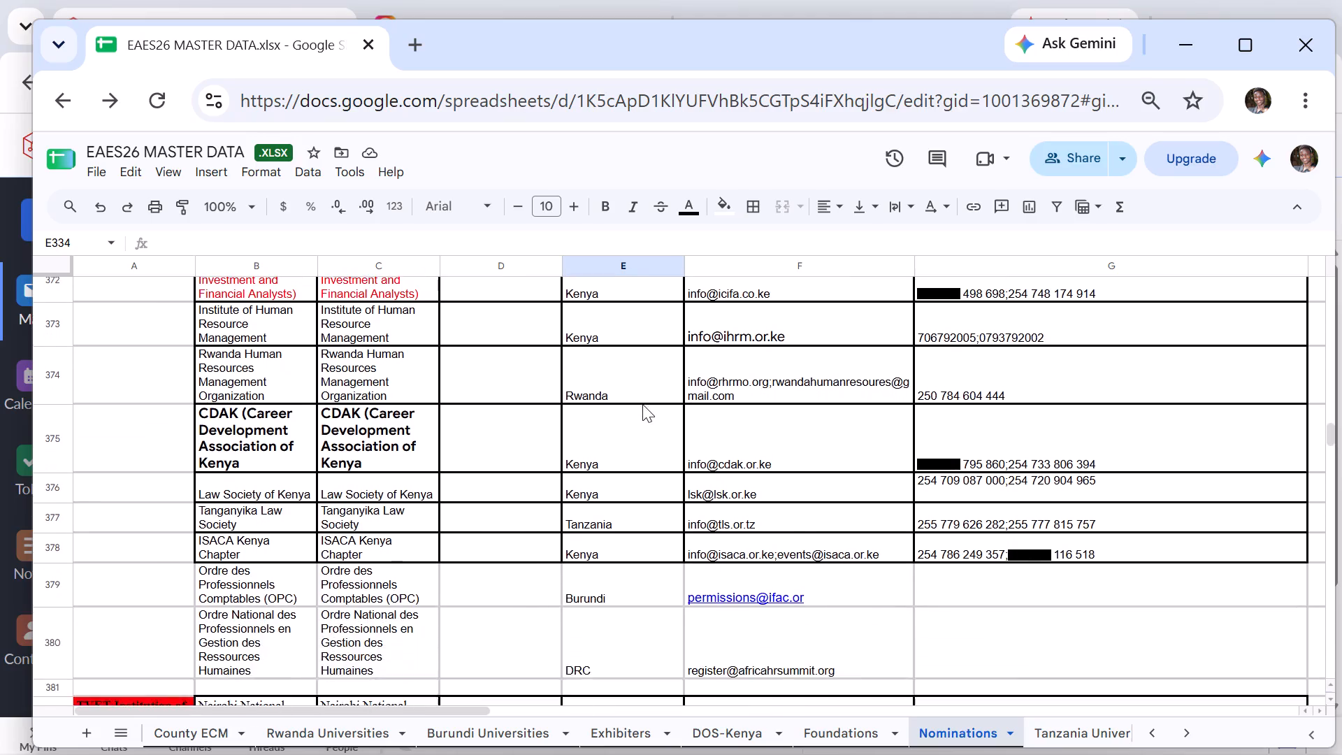
pyautogui.scroll(-4, 642, 404)
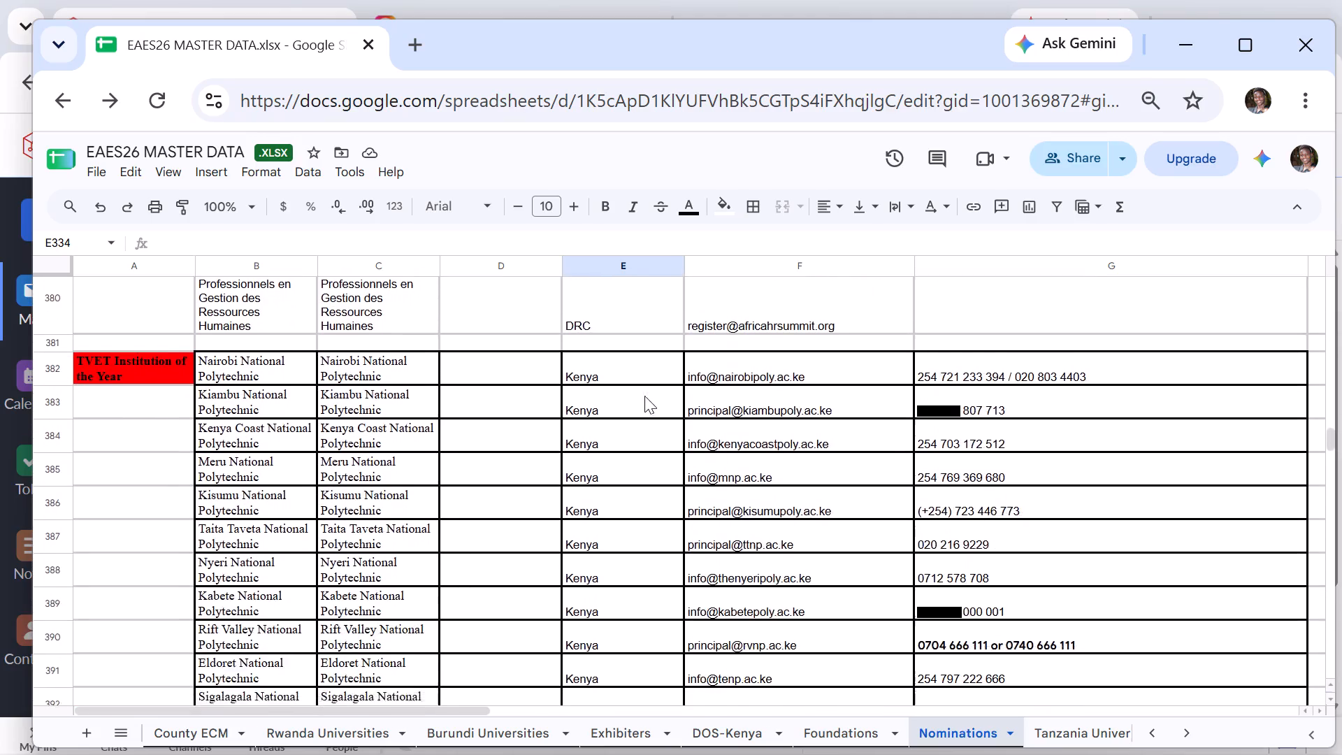
# Review the nominees from TVET Institution of the Year through Youth Employment & Entrepreneurship Skills Partner and Government Initiative of the Year.
pyautogui.scroll(-1, 644, 396)
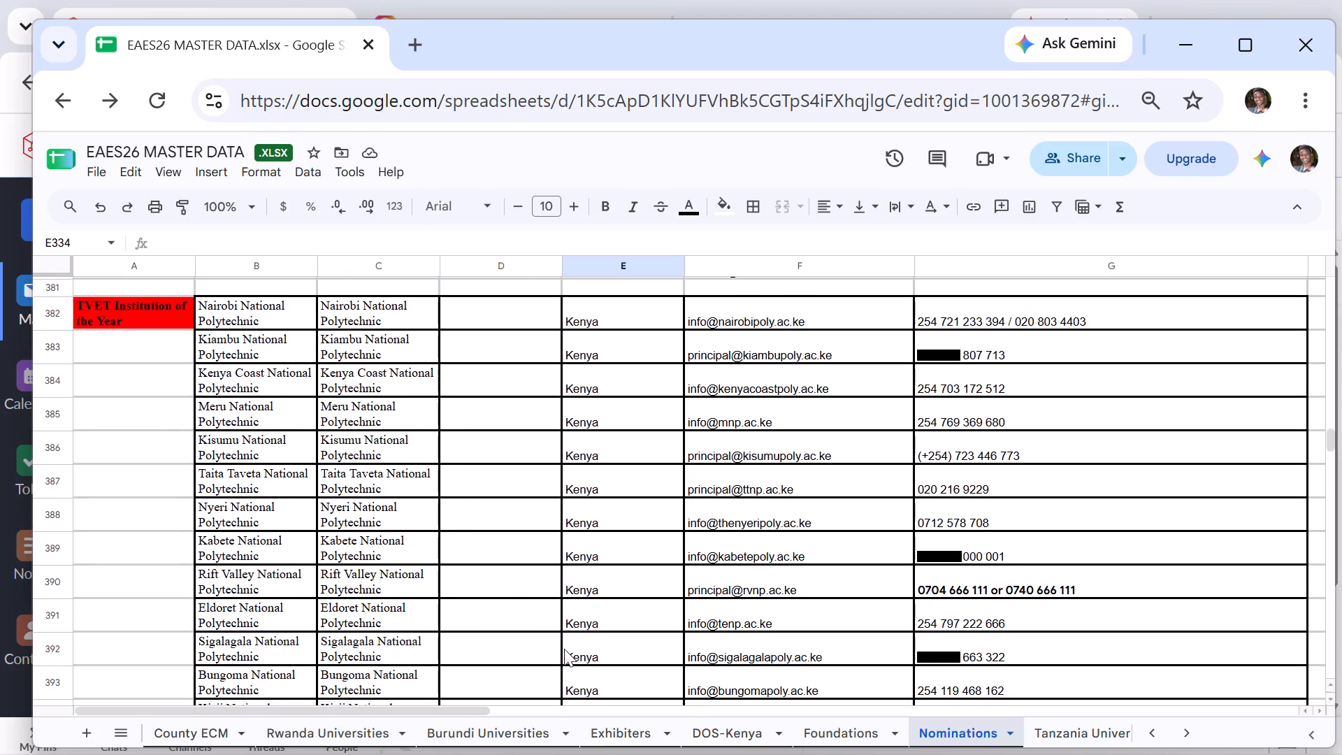
pyautogui.scroll(-5, 564, 649)
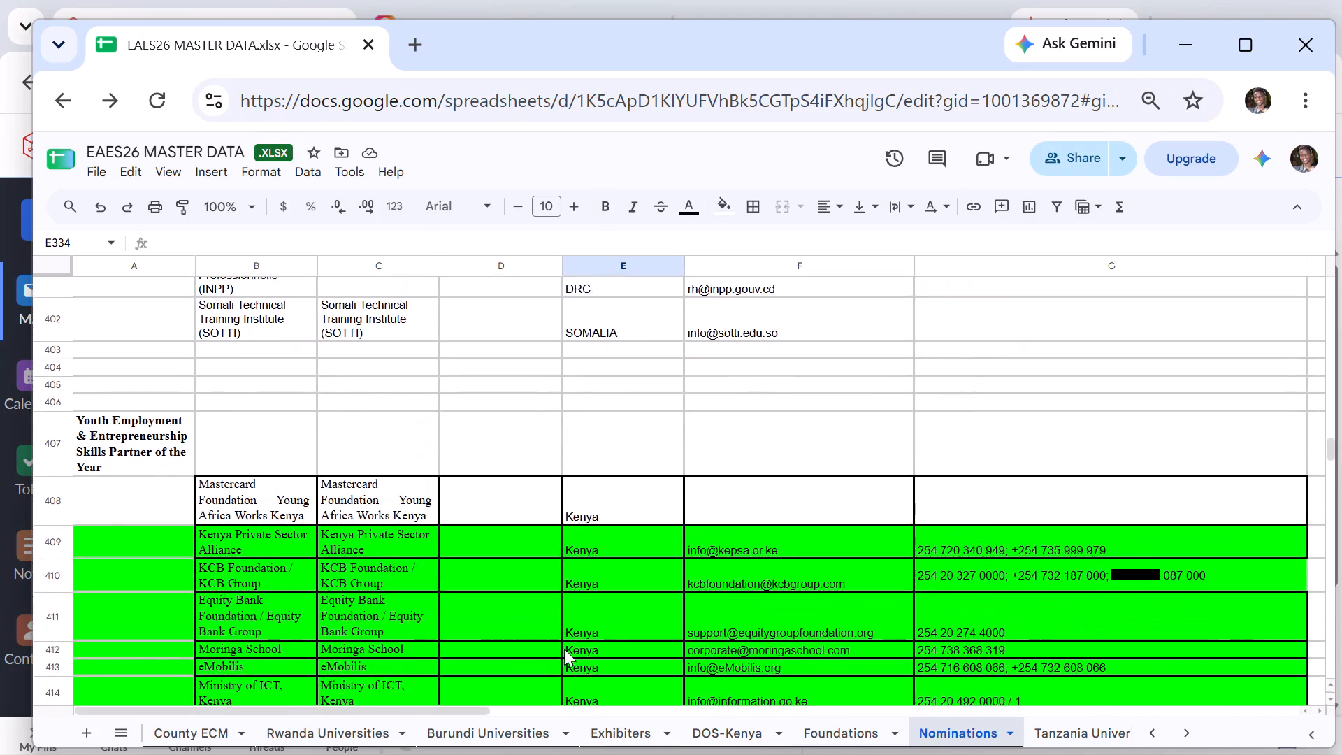
pyautogui.scroll(-2, 564, 649)
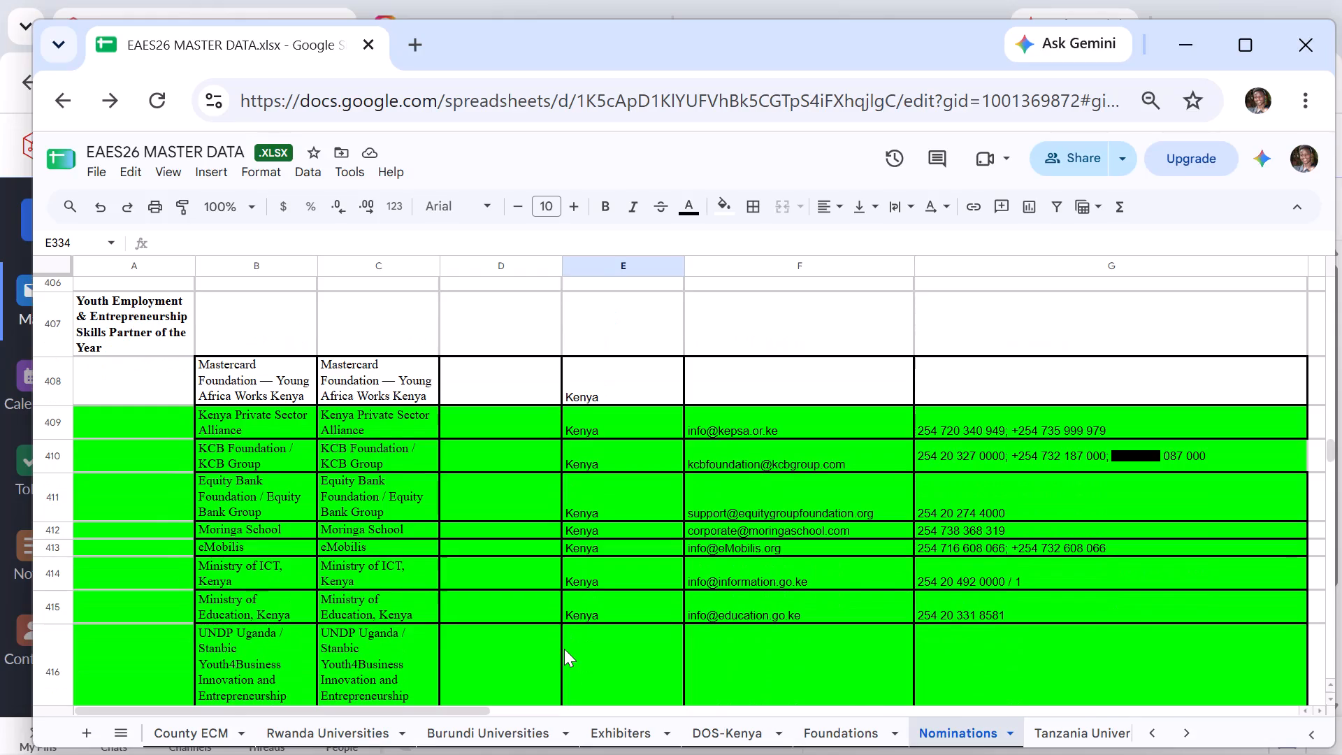
pyautogui.scroll(-2, 564, 649)
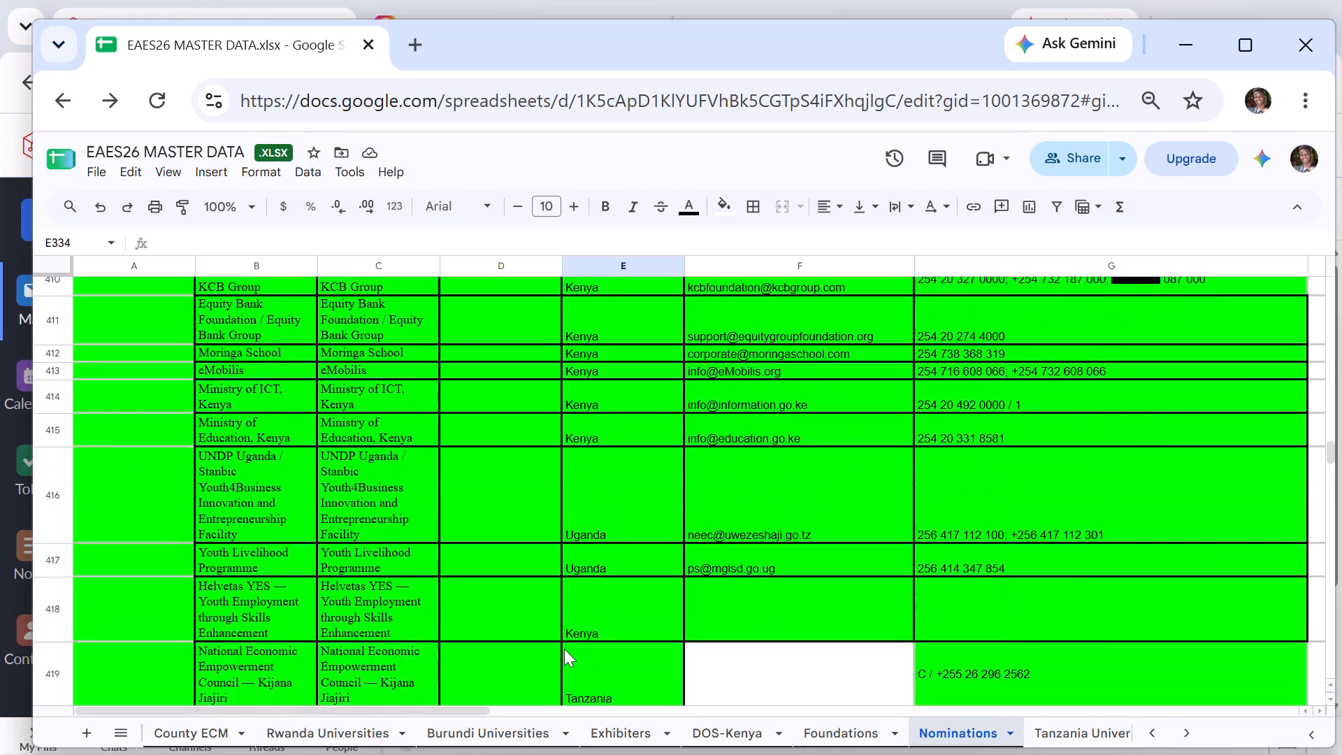
pyautogui.scroll(-6, 564, 649)
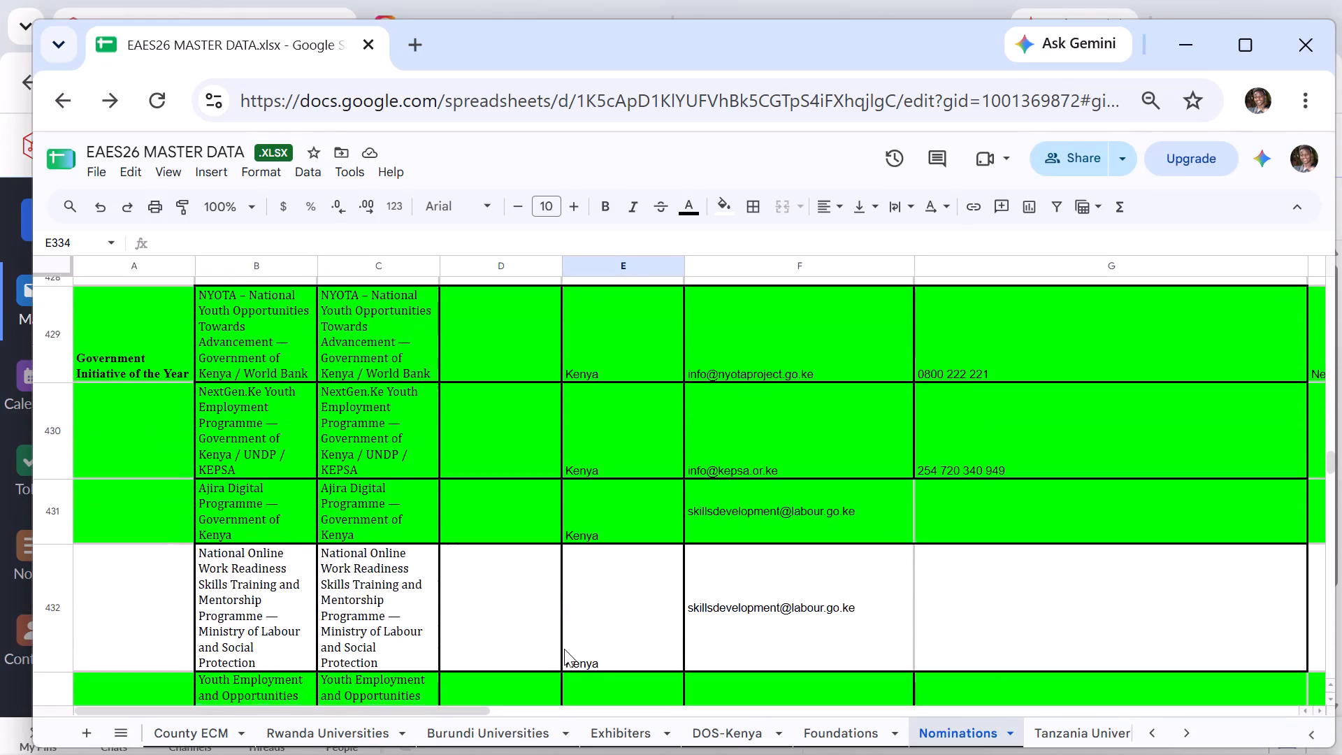
pyautogui.scroll(-2, 564, 649)
pyautogui.scroll(2, 564, 649)
pyautogui.scroll(-3, 564, 651)
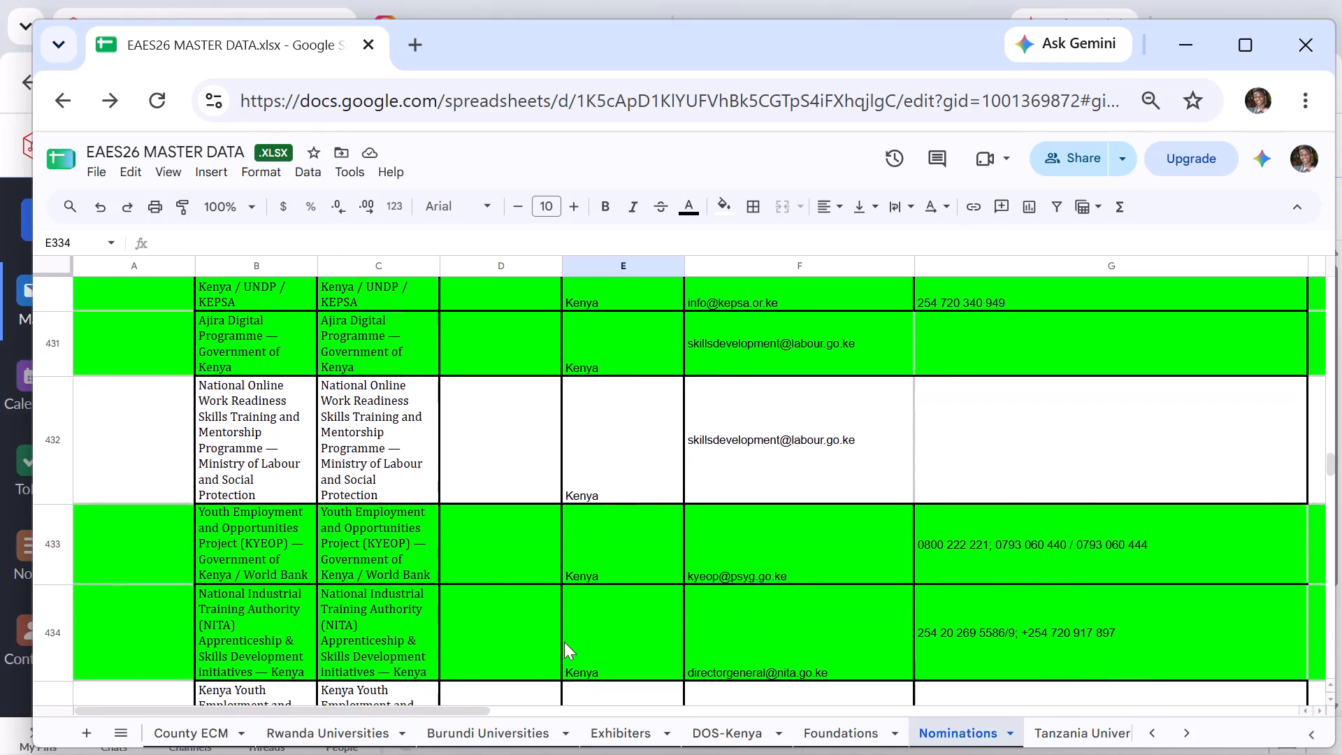
pyautogui.scroll(-2, 565, 623)
pyautogui.scroll(-1, 569, 535)
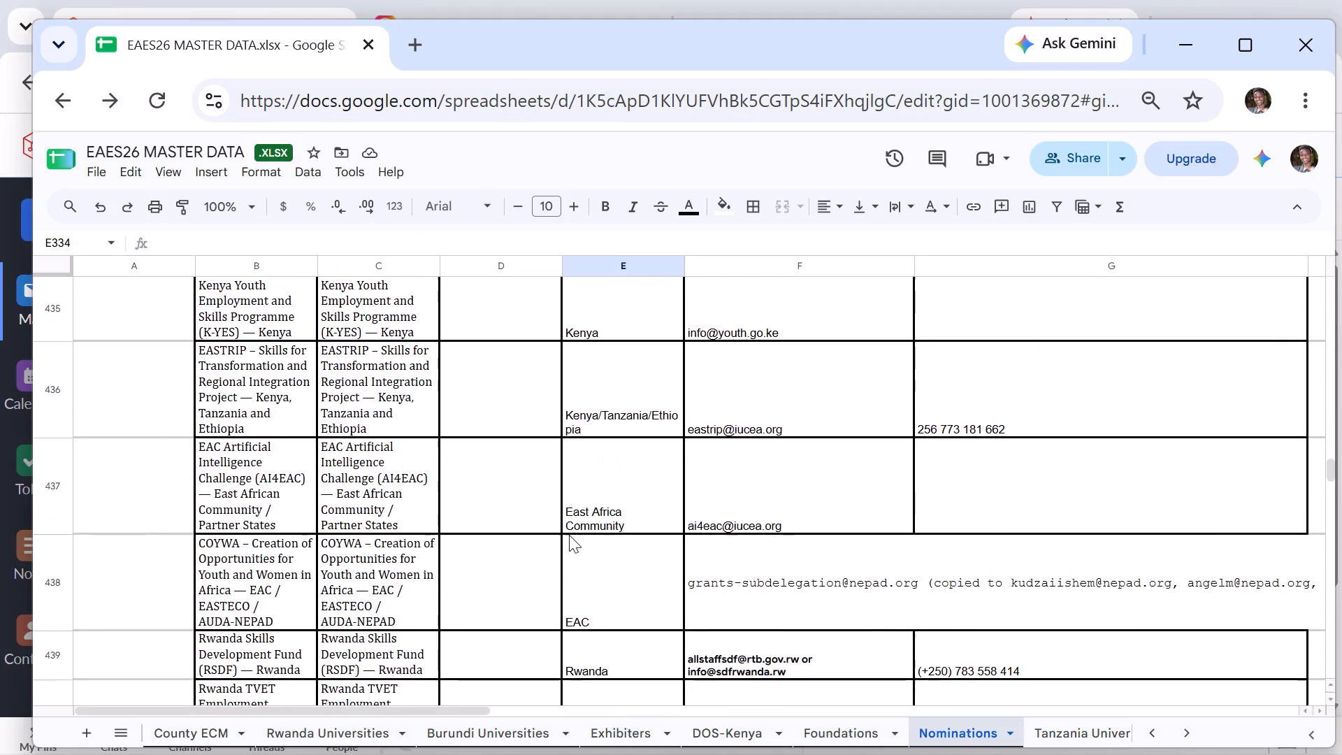
pyautogui.scroll(-7, 569, 535)
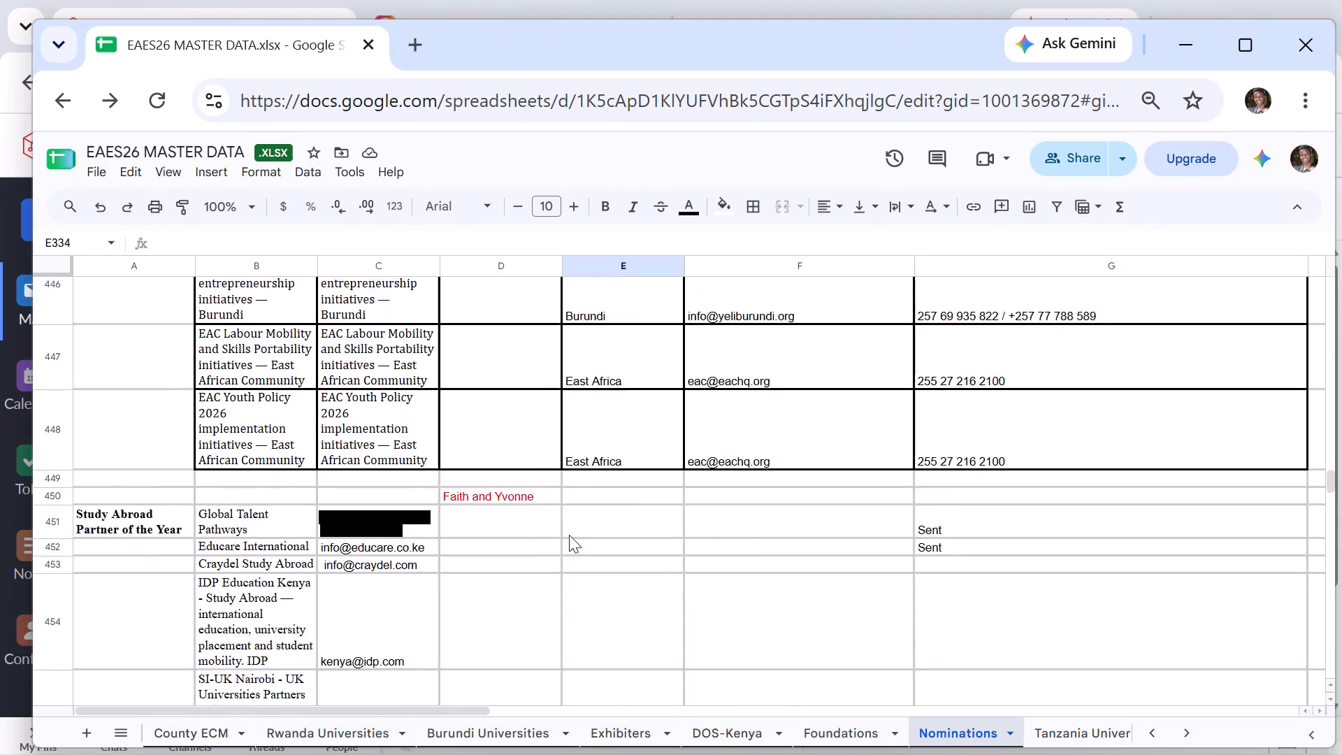
# Copy the contact e-mail address of Craydel Study Abroad in row 453 under Study Abroad Partner of the Year.
pyautogui.scroll(-2, 569, 535)
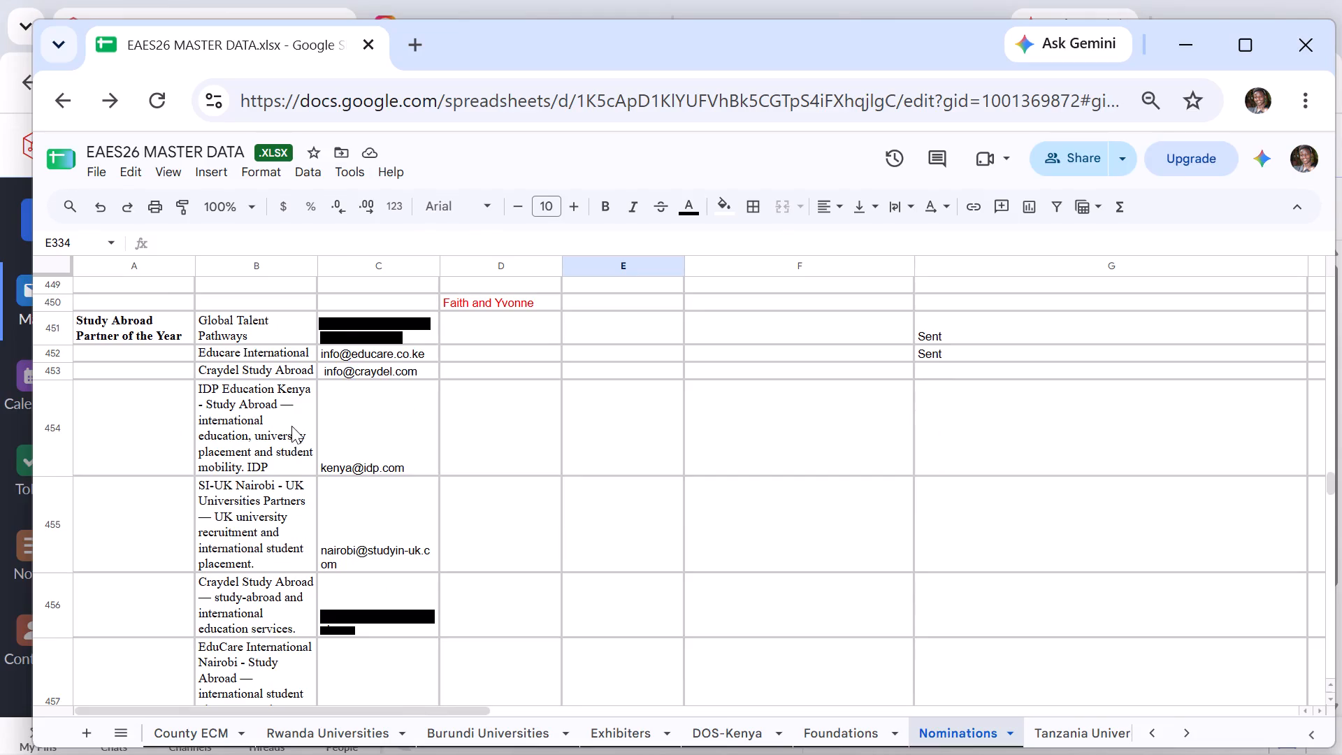
pyautogui.doubleClick(385, 371)
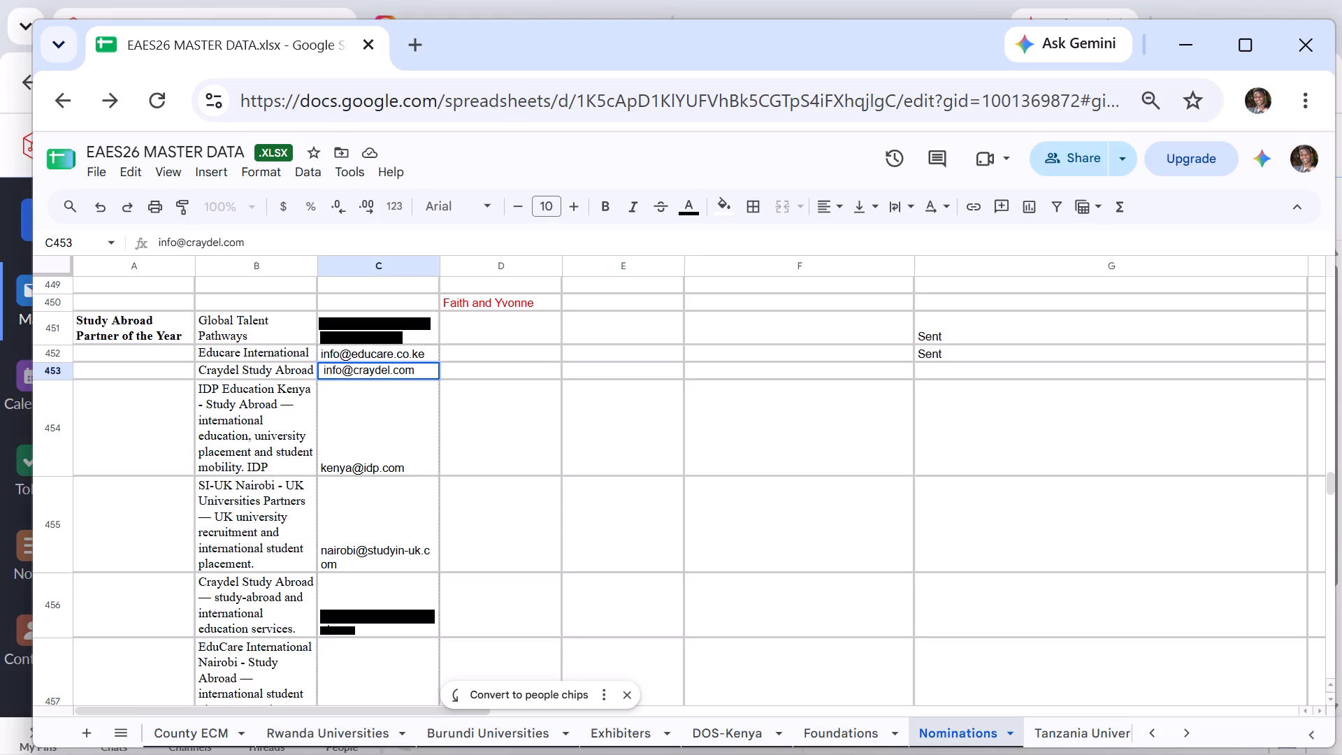
pyautogui.moveTo(416, 369); pyautogui.dragTo(312, 364)
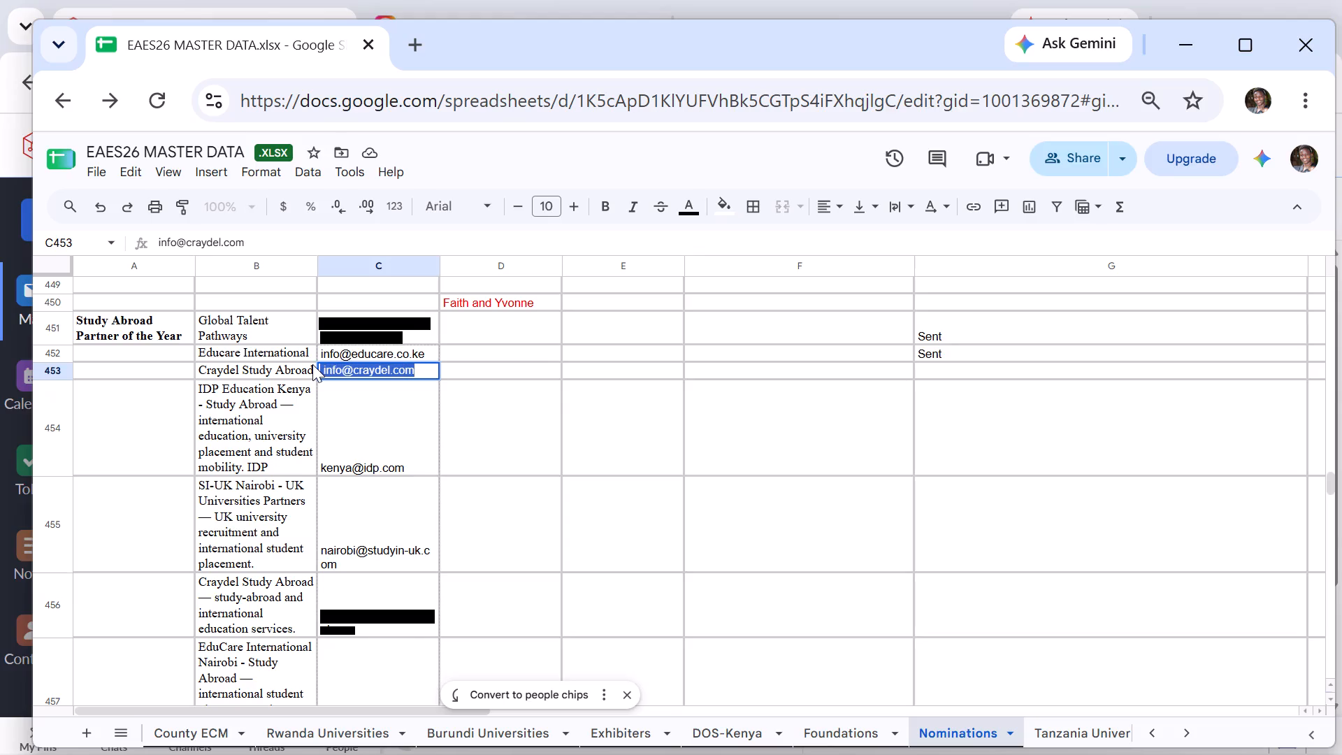
pyautogui.hotkey('ctrl', 'c')
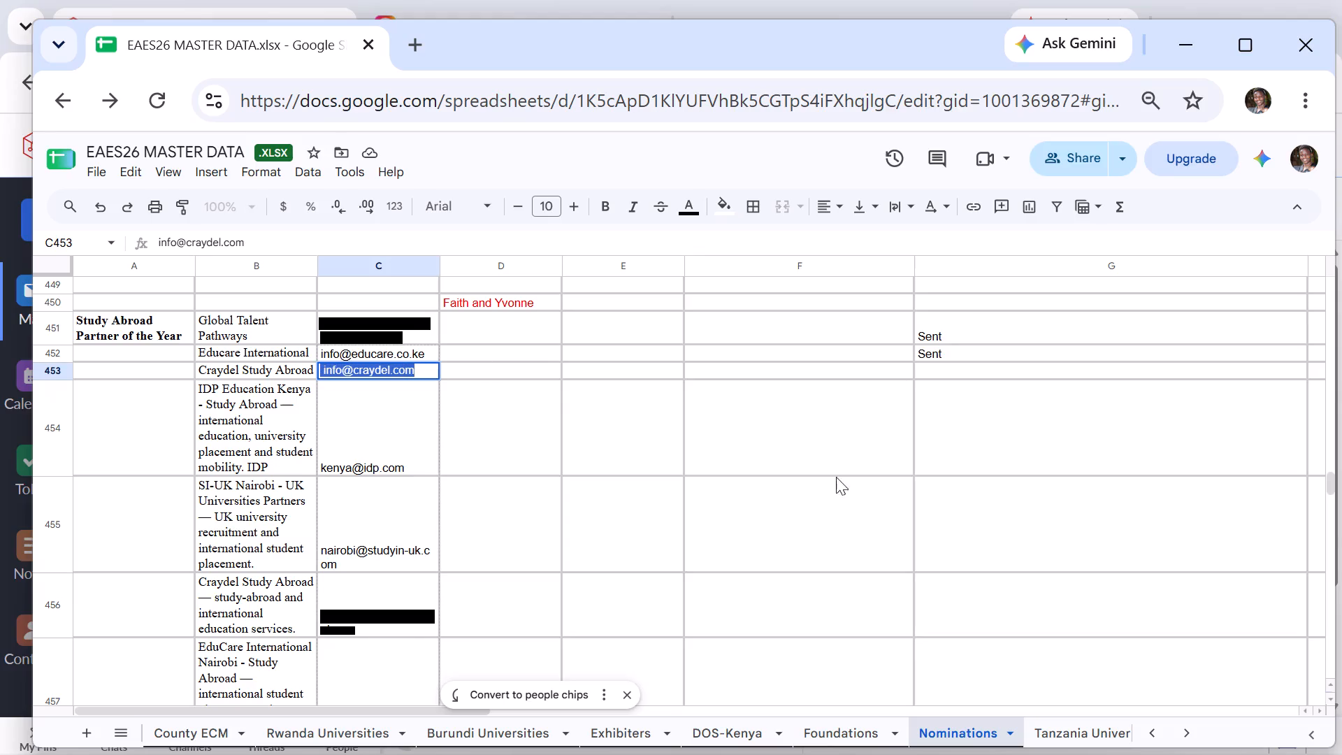
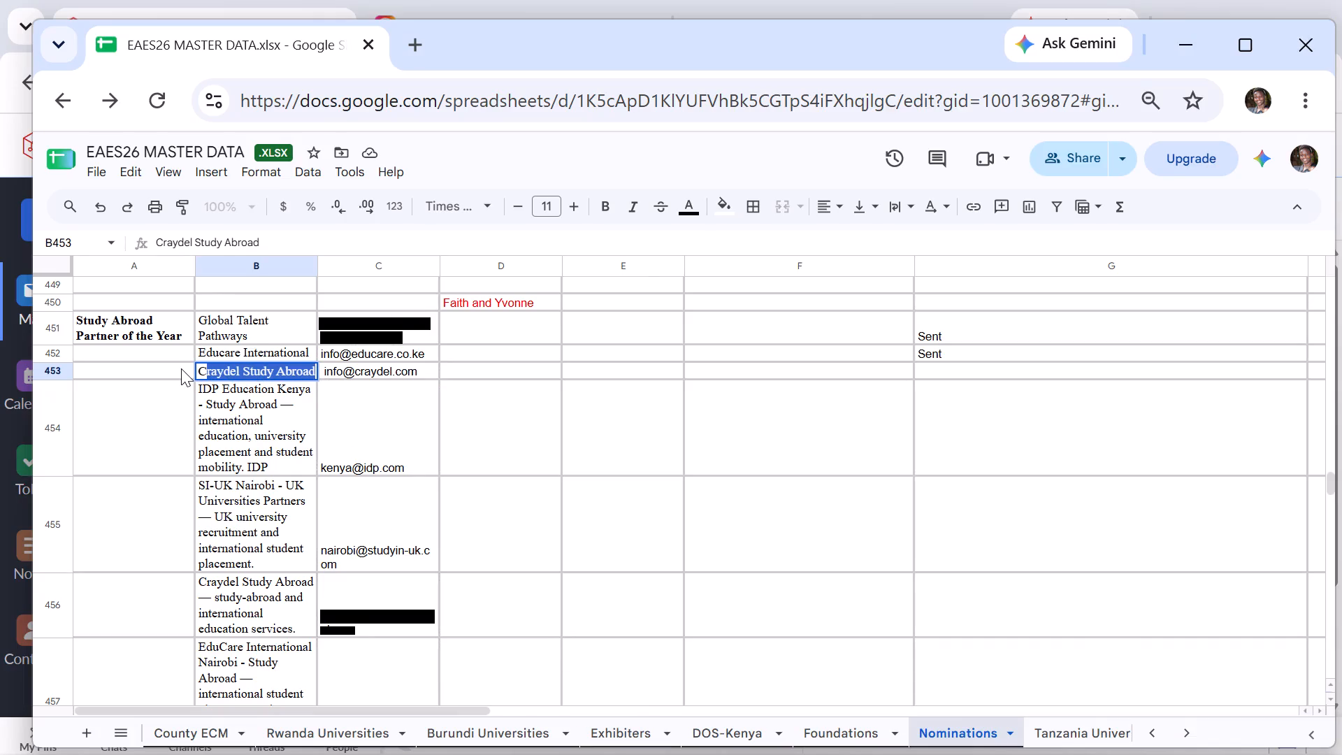
# Copy the nominee name "Craydel Study Abroad" from the Study Abroad Partner of the Year entries.
pyautogui.hotkey('ctrl', 'c')
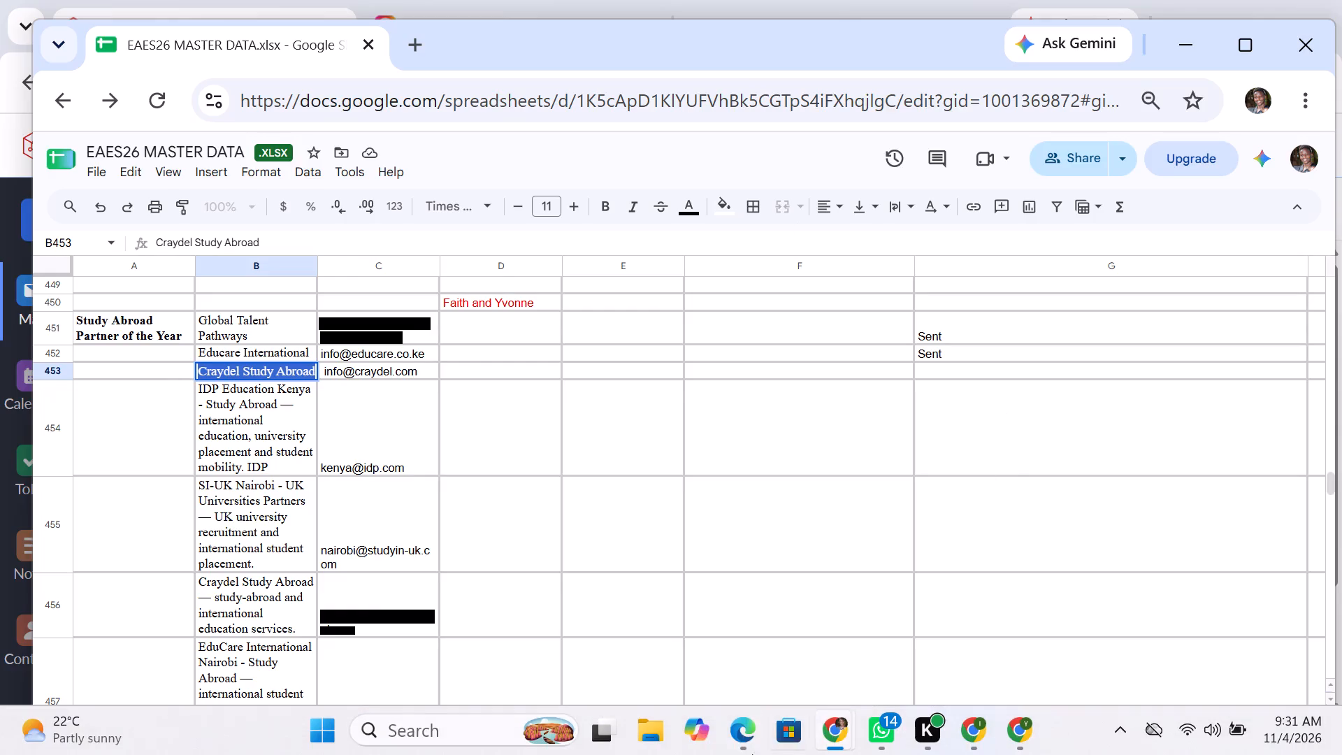
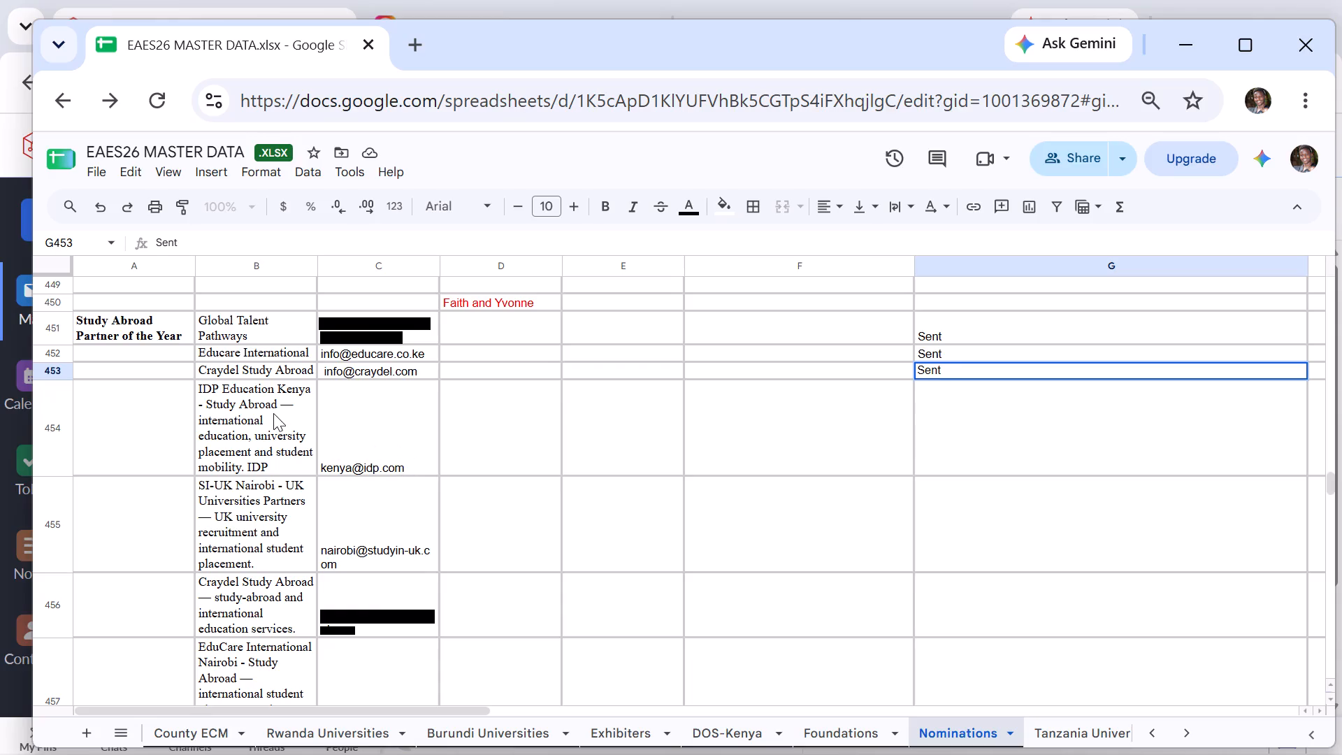
# Copy the nominee name "IDP Education Kenya" from the first entry below Craydel Study Abroad under Study Abroad Partner of the Year.
pyautogui.doubleClick(231, 419)
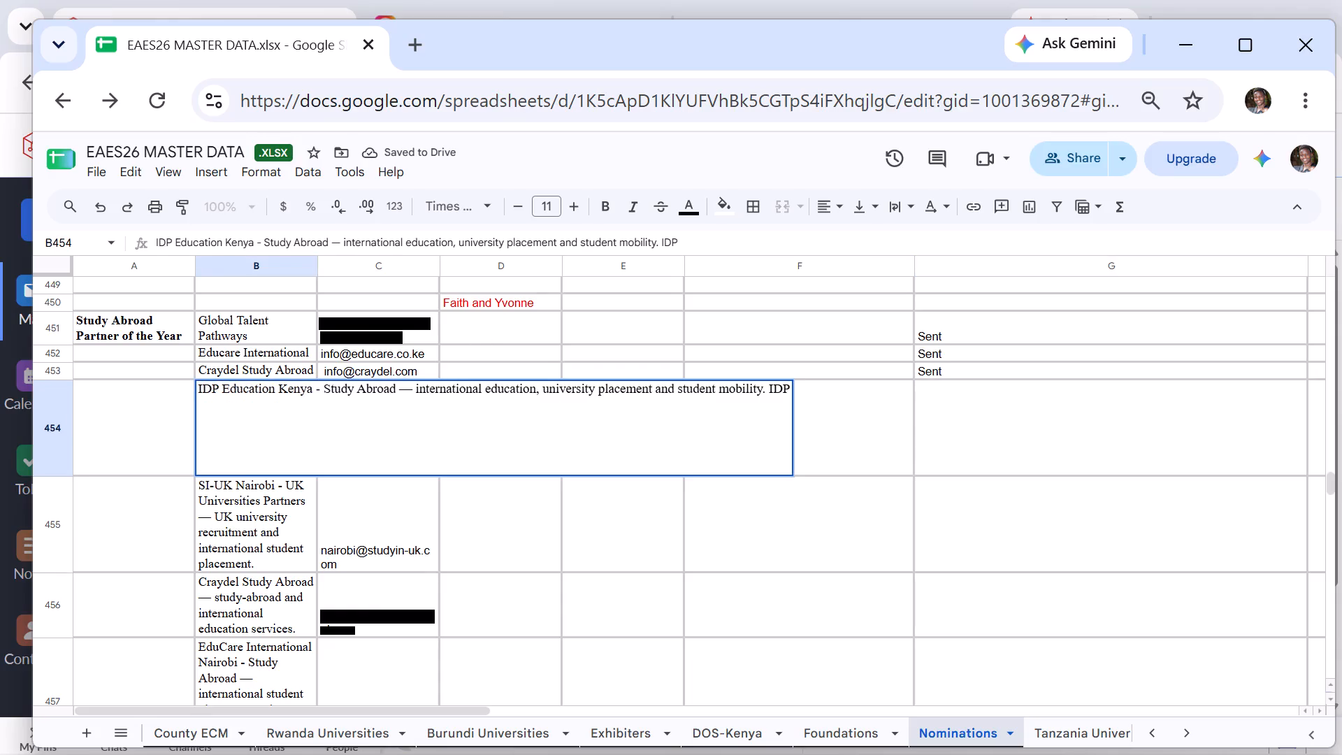
pyautogui.moveTo(314, 383); pyautogui.dragTo(177, 382)
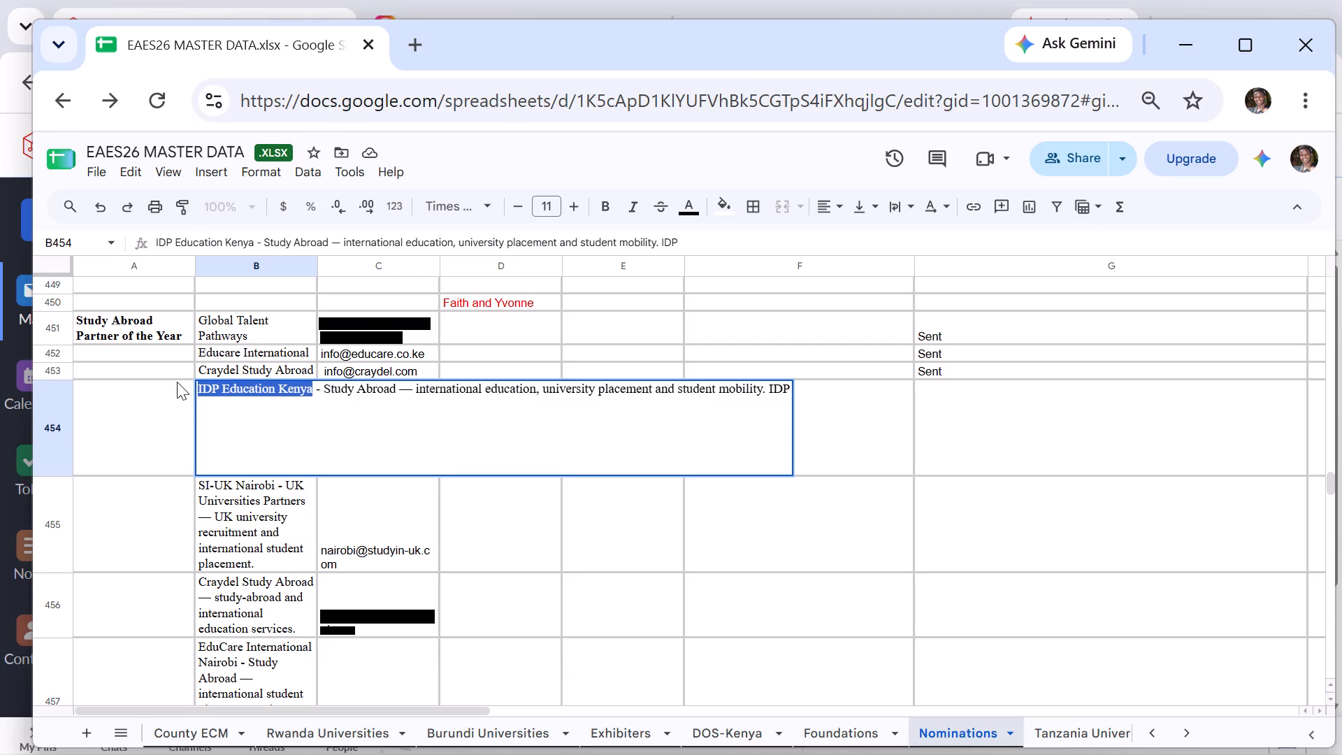
pyautogui.moveTo(177, 382); pyautogui.dragTo(168, 381)
pyautogui.hotkey('ctrl', 'c')
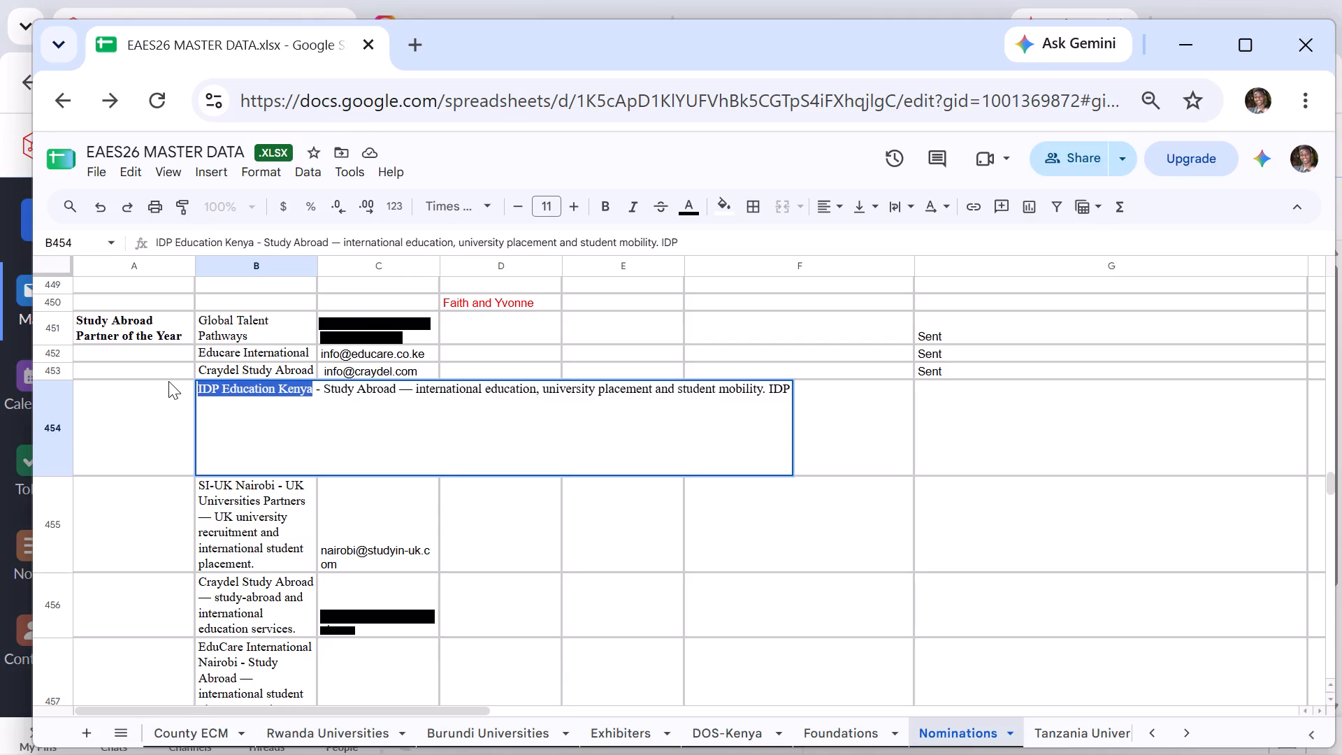
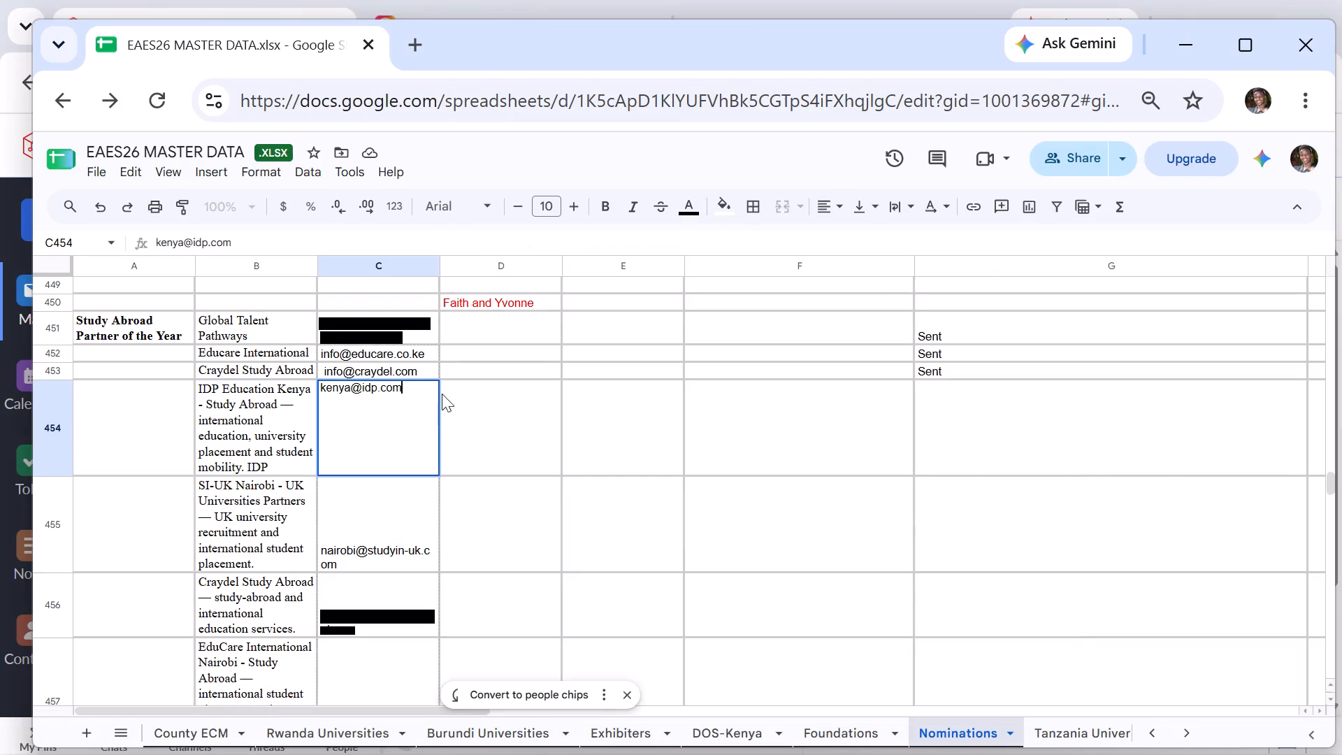
# Copy the contact e-mail address from the IDP Education Kenya entry under Study Abroad Partner of the Year.
pyautogui.moveTo(404, 389); pyautogui.dragTo(284, 398)
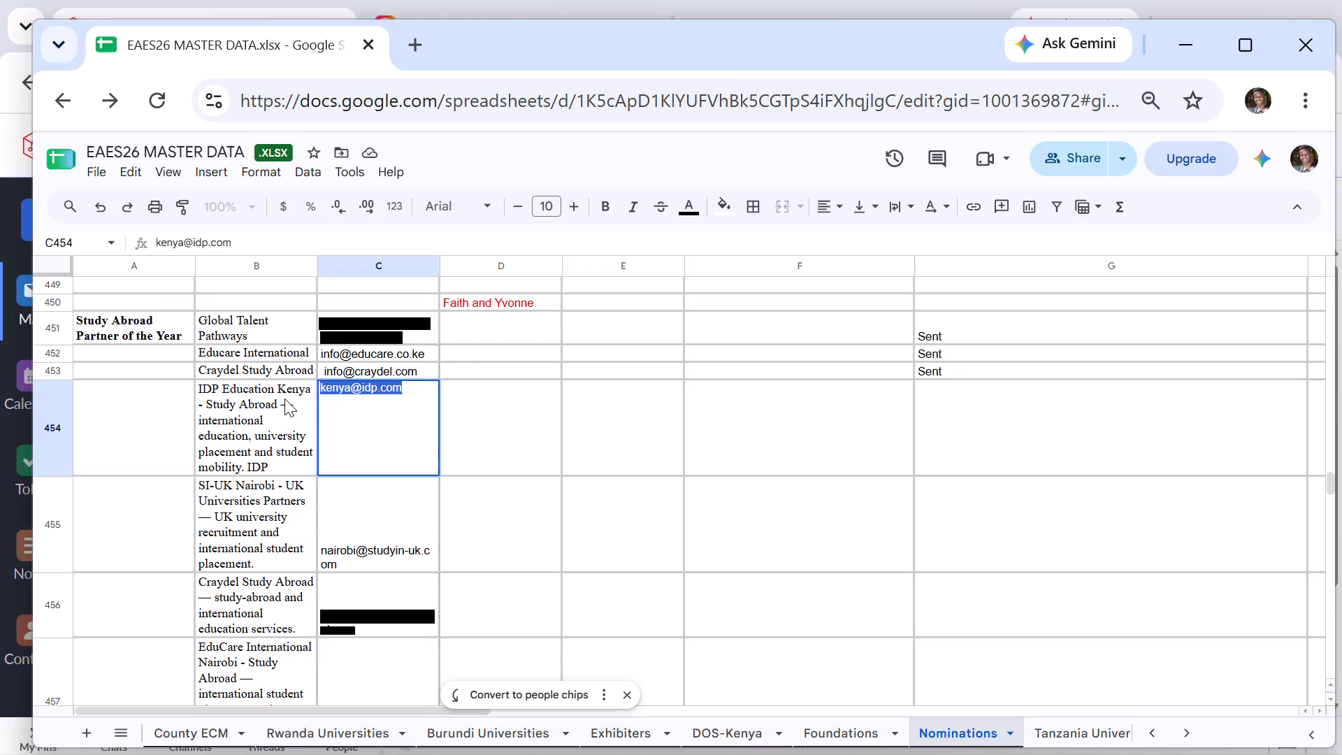
pyautogui.hotkey('ctrl', 'c')
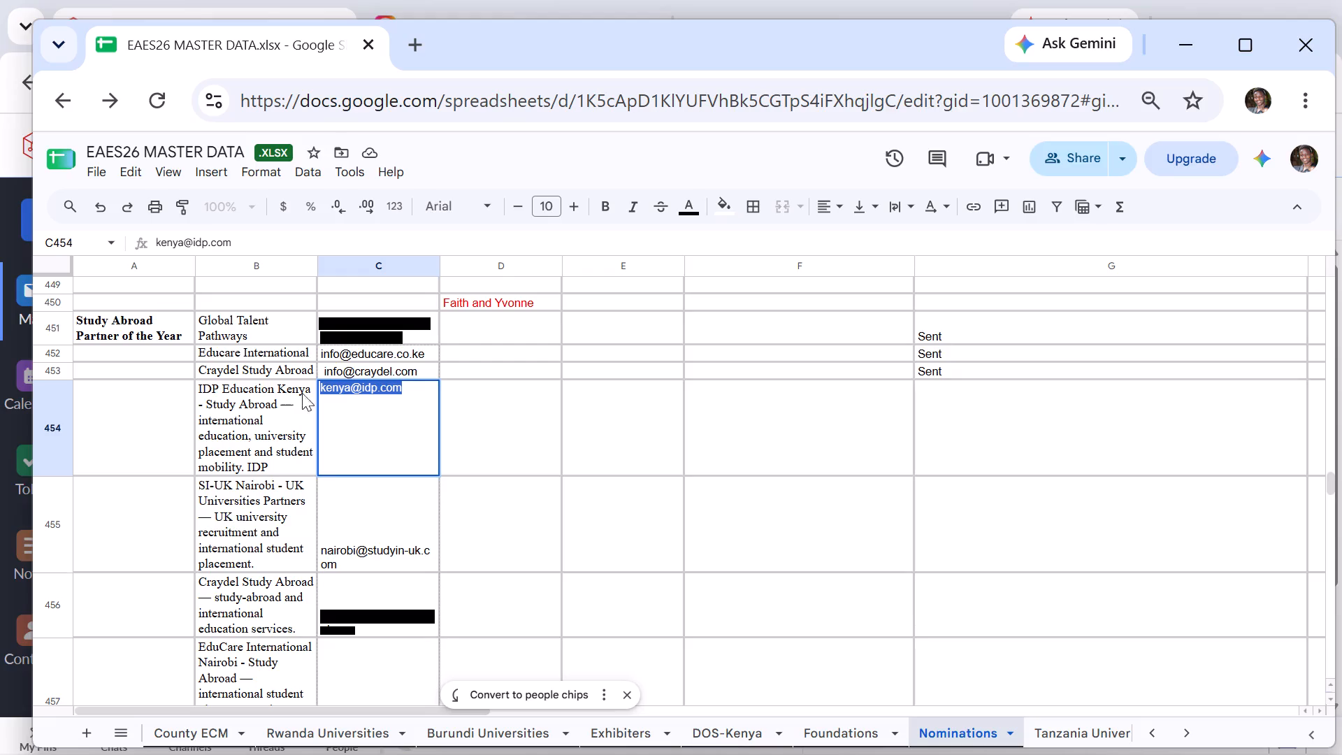
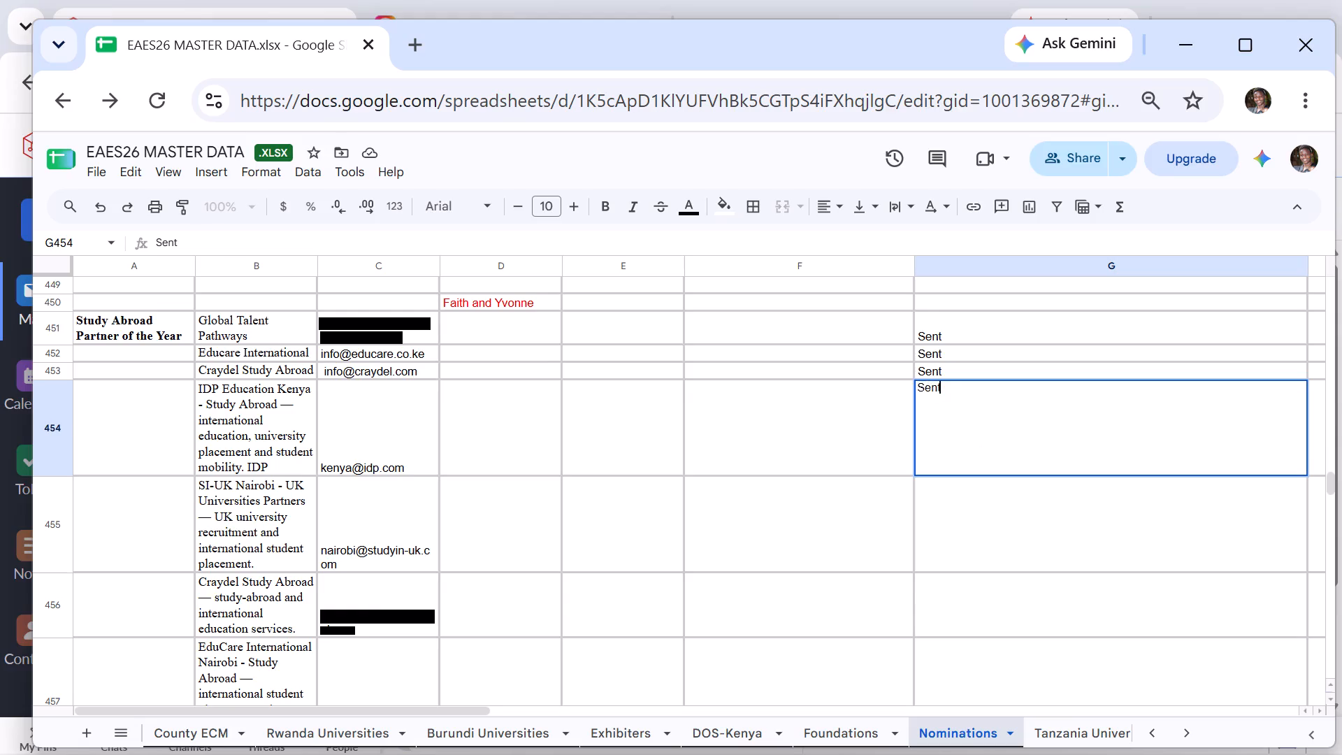
# Copy the e-mail address of the SI-UK Nairobi nominee in the Study Abroad Partner of the Year section.
pyautogui.doubleClick(368, 515)
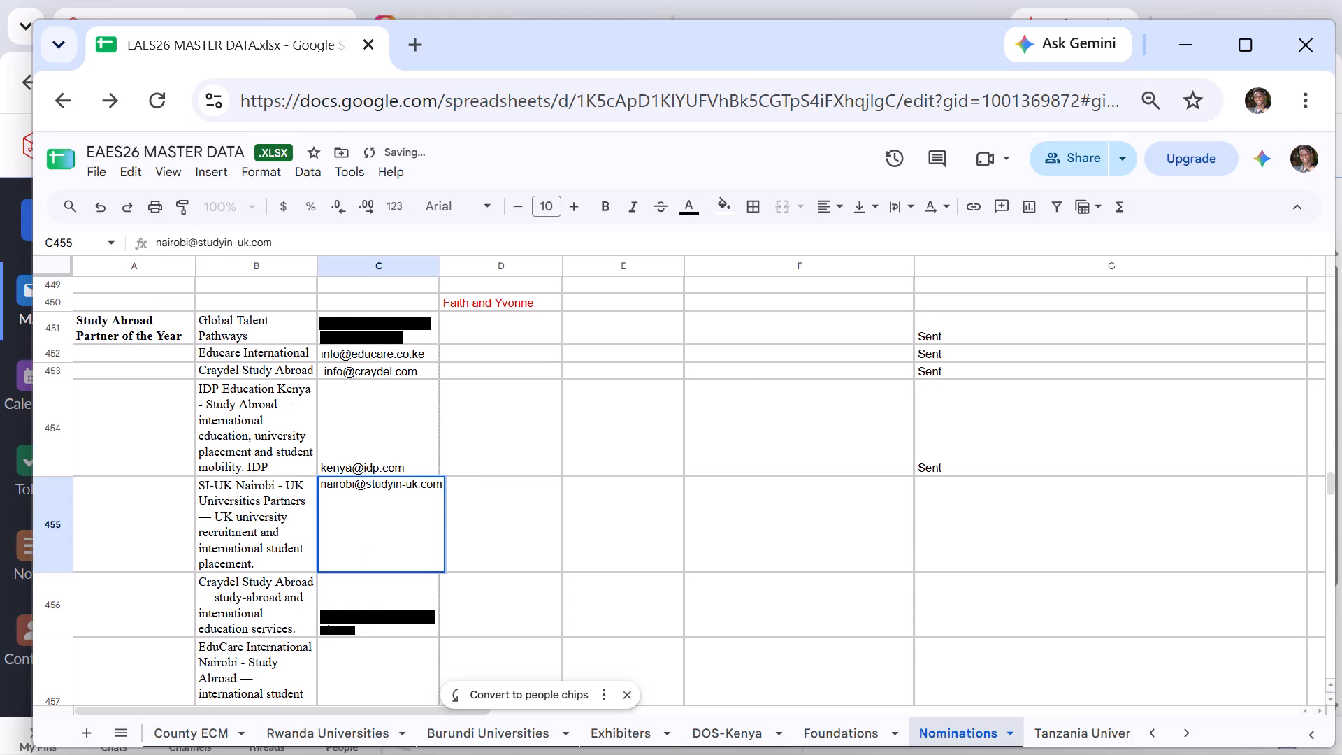
pyautogui.moveTo(442, 480); pyautogui.dragTo(326, 475)
pyautogui.moveTo(326, 475); pyautogui.dragTo(427, 507)
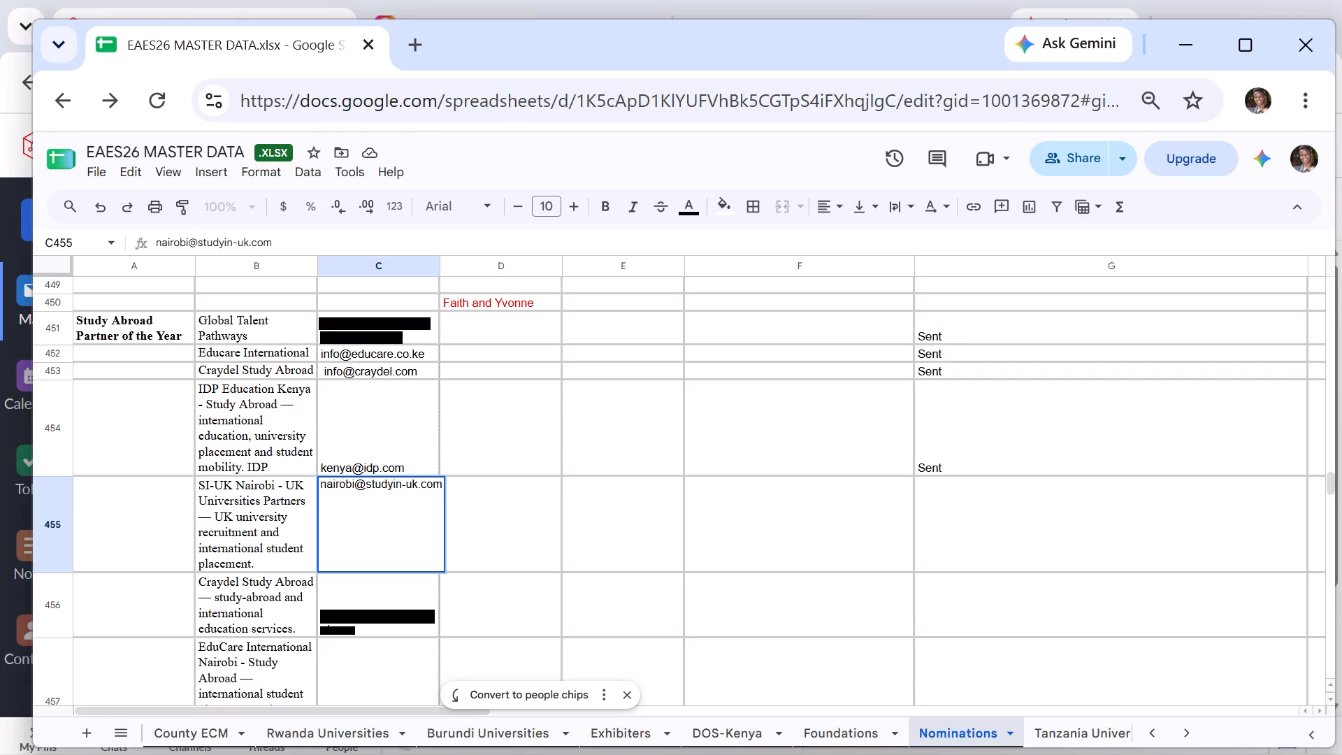
pyautogui.click(442, 483)
pyautogui.moveTo(442, 483); pyautogui.dragTo(308, 475)
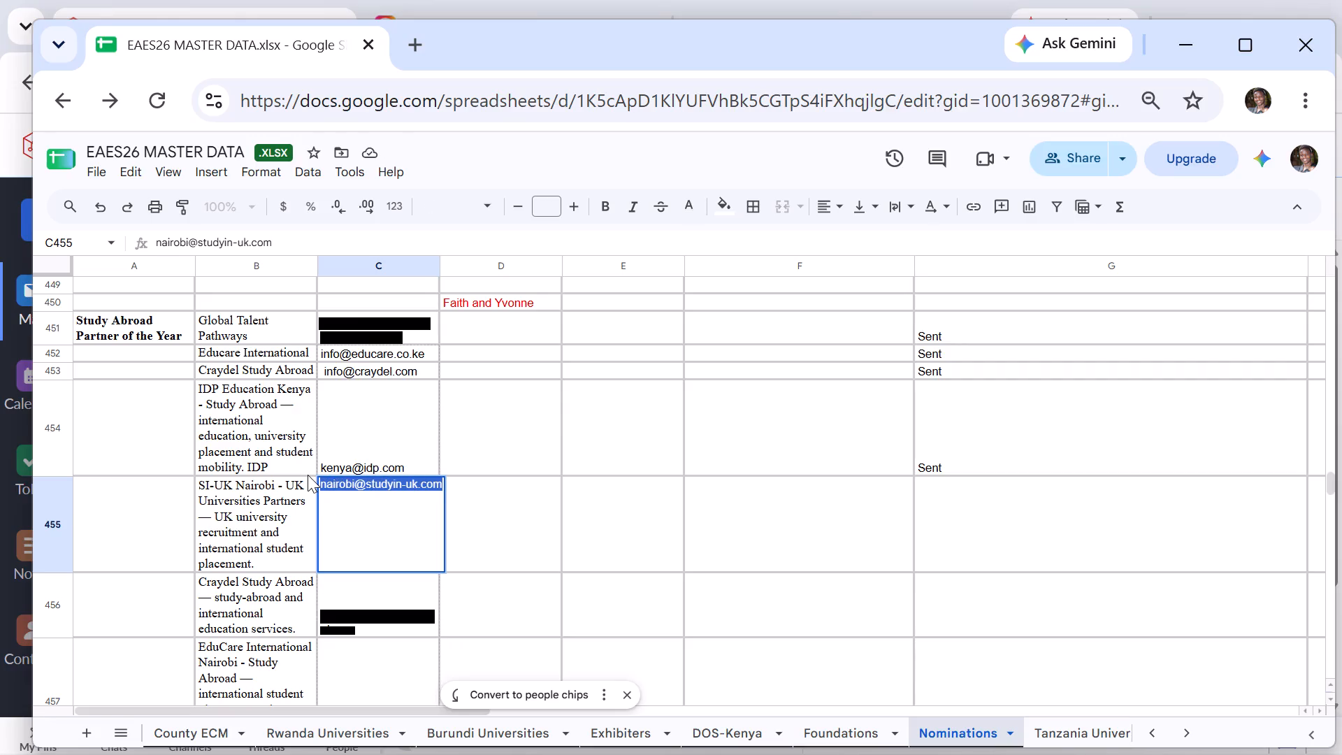
pyautogui.hotkey('ctrl', 'c')
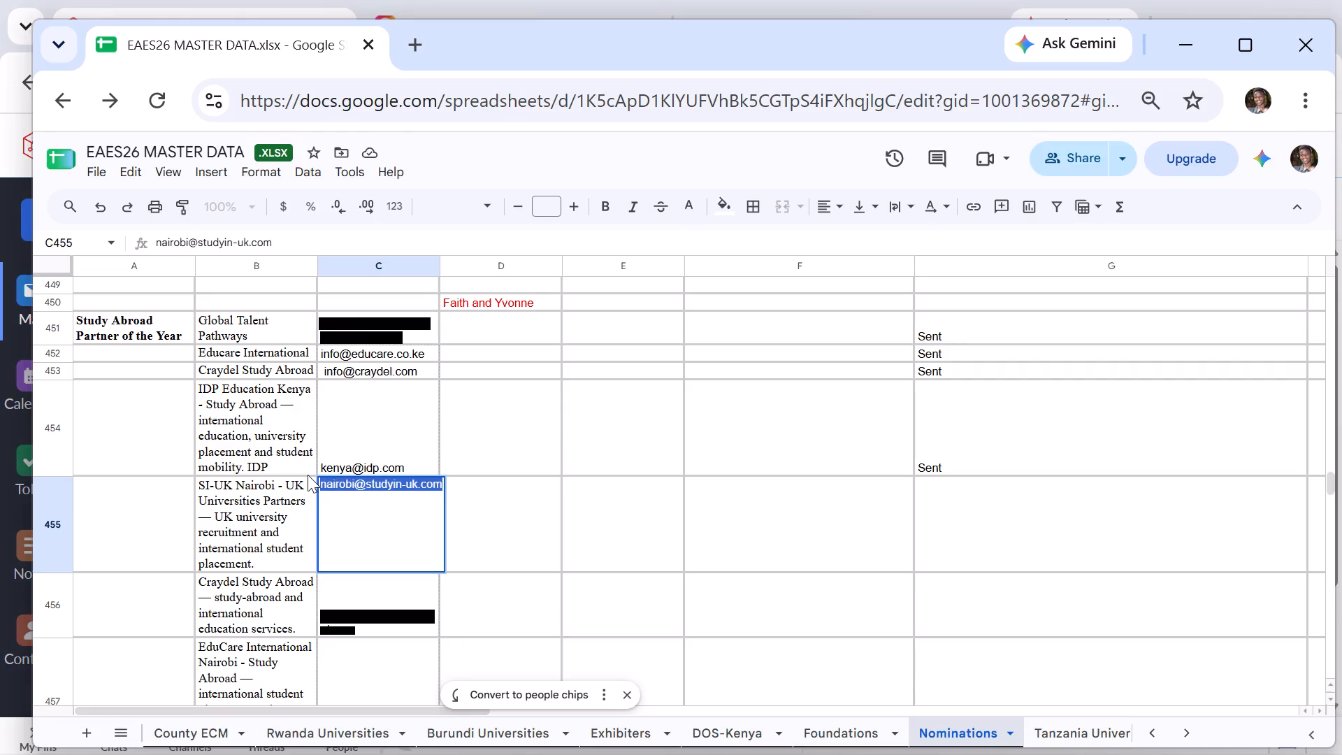
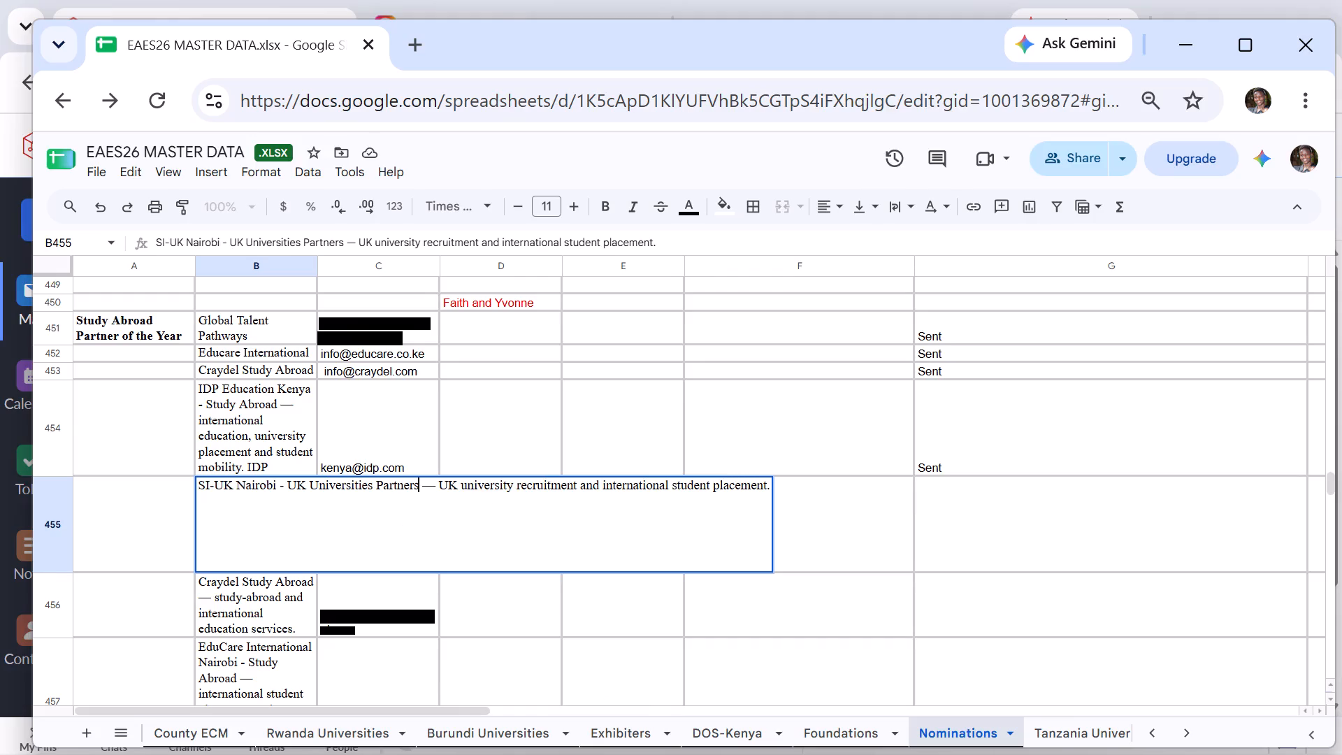
# Select the nominee name text ending in "UK Universities Partners" within the SI-UK Nairobi entry below IDP Education Kenya.
pyautogui.moveTo(417, 480); pyautogui.dragTo(248, 475)
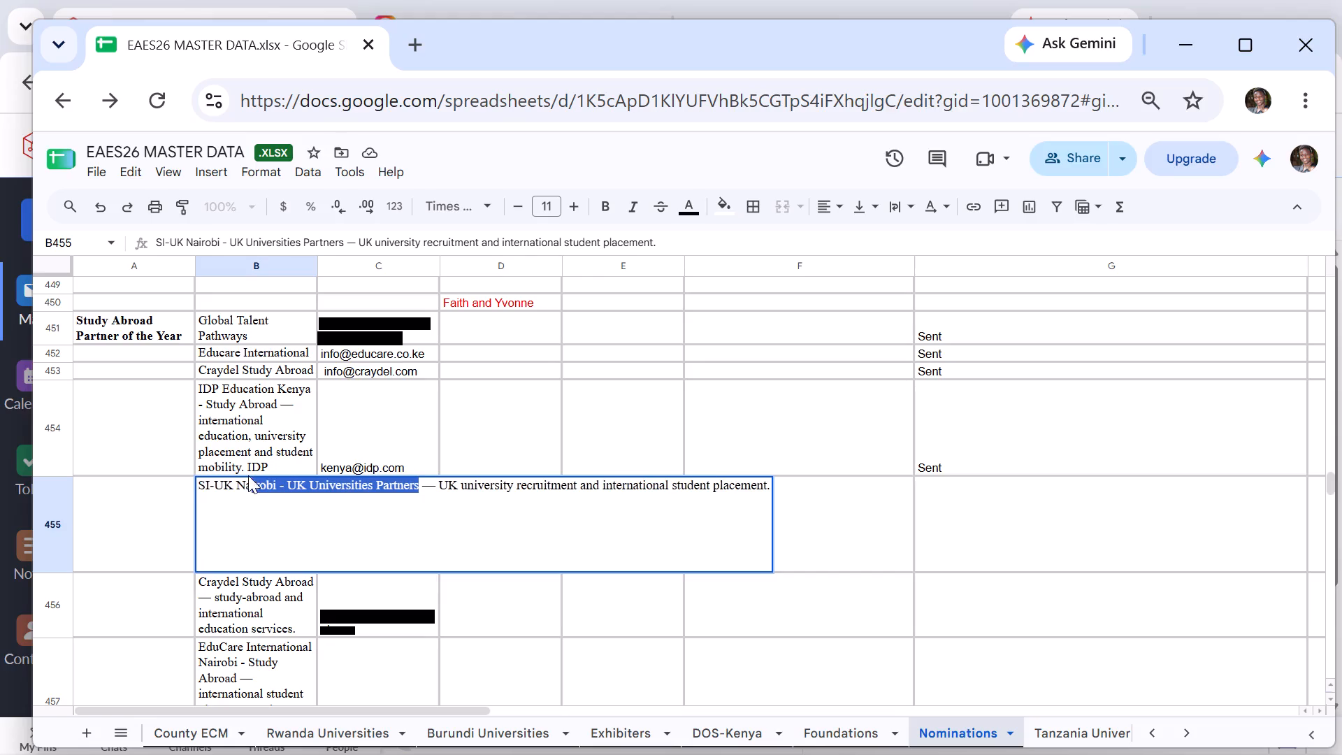
# Copy the nominee name "SI-UK Nairobi - UK Universities Partners" from the entry below IDP Education Kenya, leaving the cell unchanged.
pyautogui.moveTo(248, 475); pyautogui.dragTo(178, 470)
pyautogui.hotkey('ctrl', 'c')
pyautogui.click(665, 633)
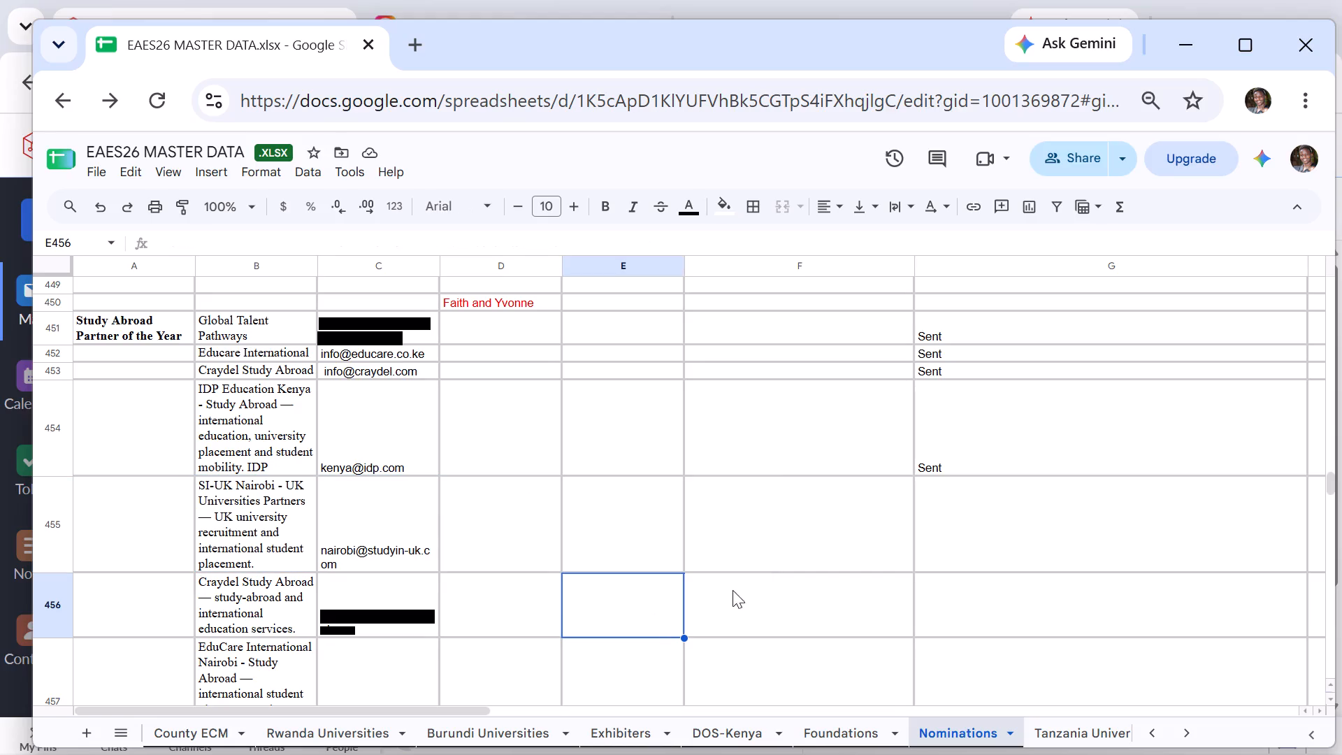
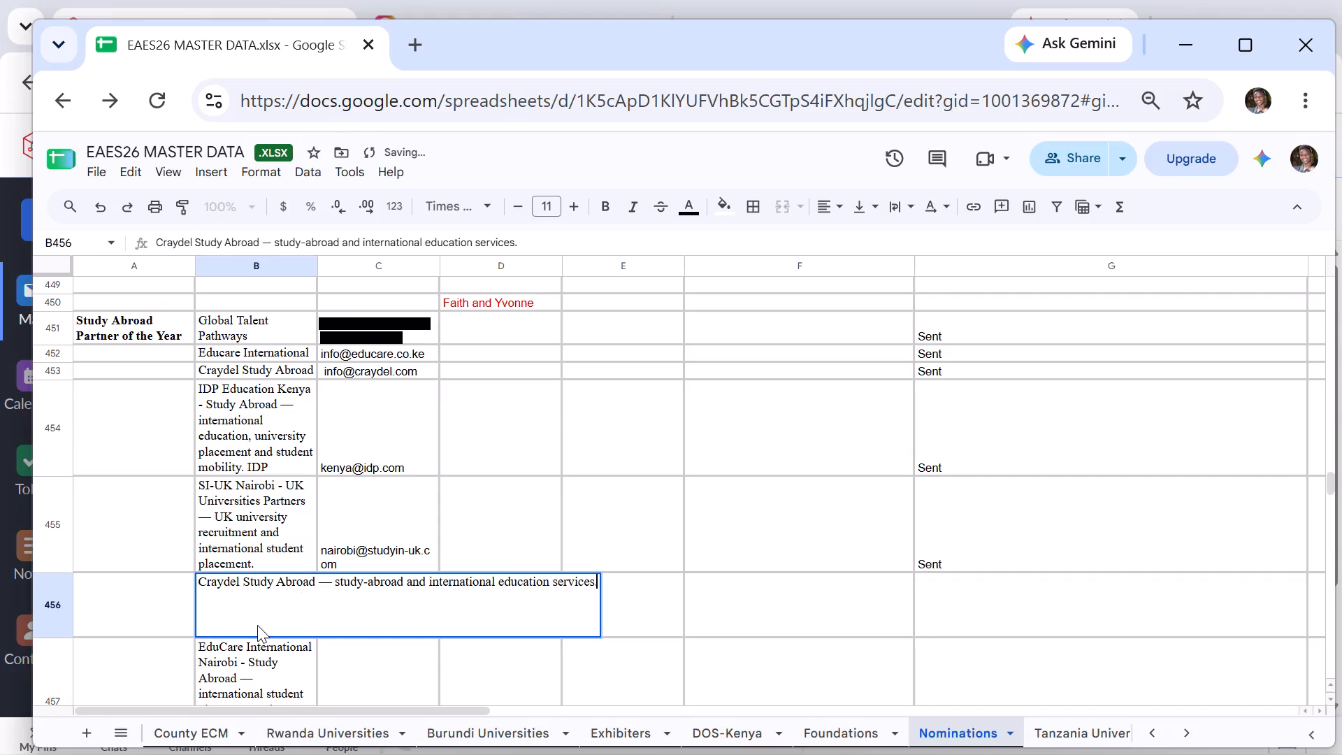
# Copy only the nominee name "Craydel Study Abroad" from the text of cell B456, below the SI-UK Nairobi entry.
pyautogui.click(317, 578)
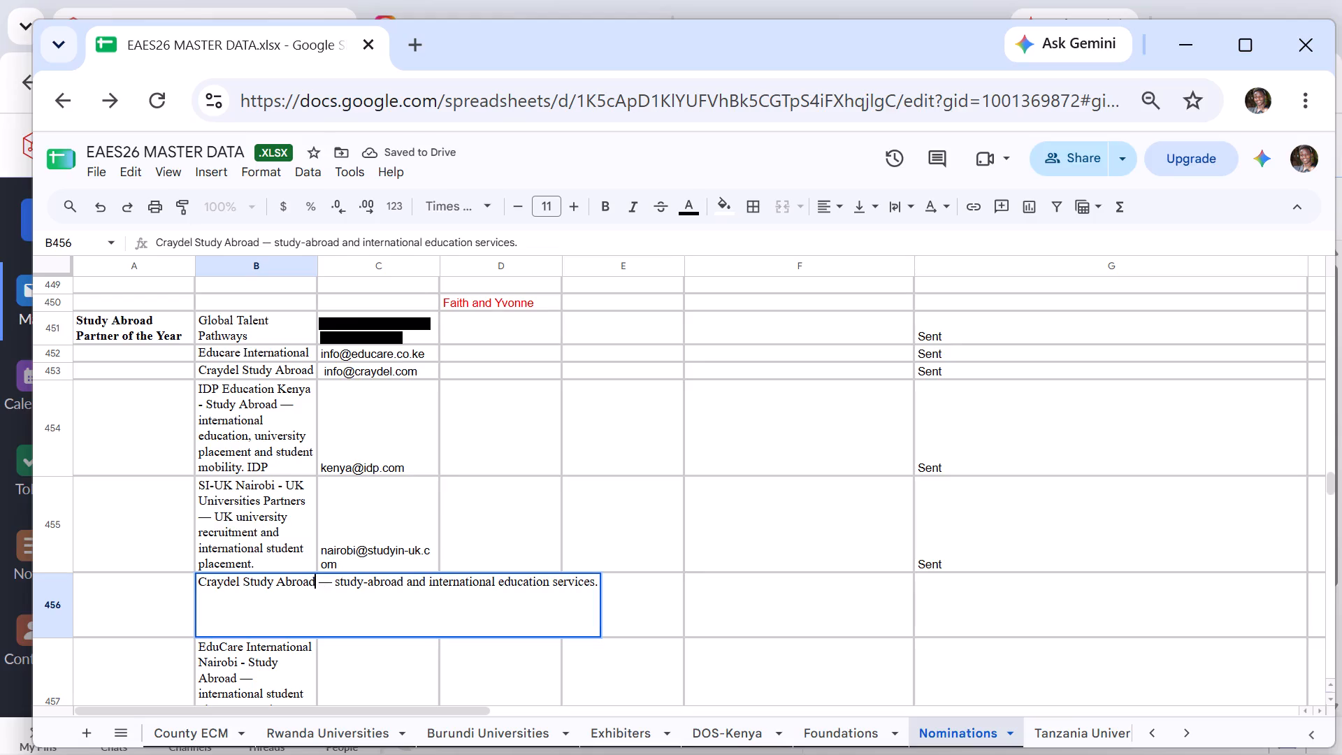
pyautogui.moveTo(317, 578); pyautogui.dragTo(176, 571)
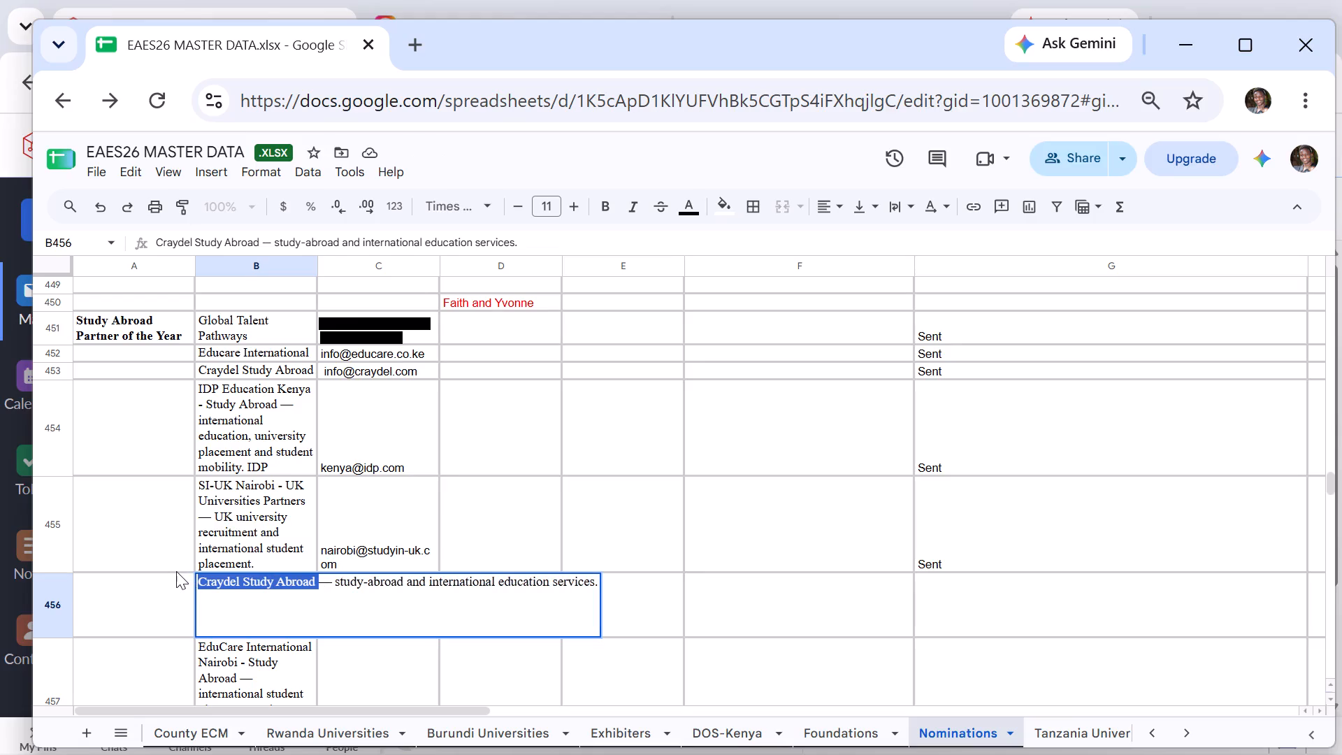
pyautogui.hotkey('ctrl', 'c')
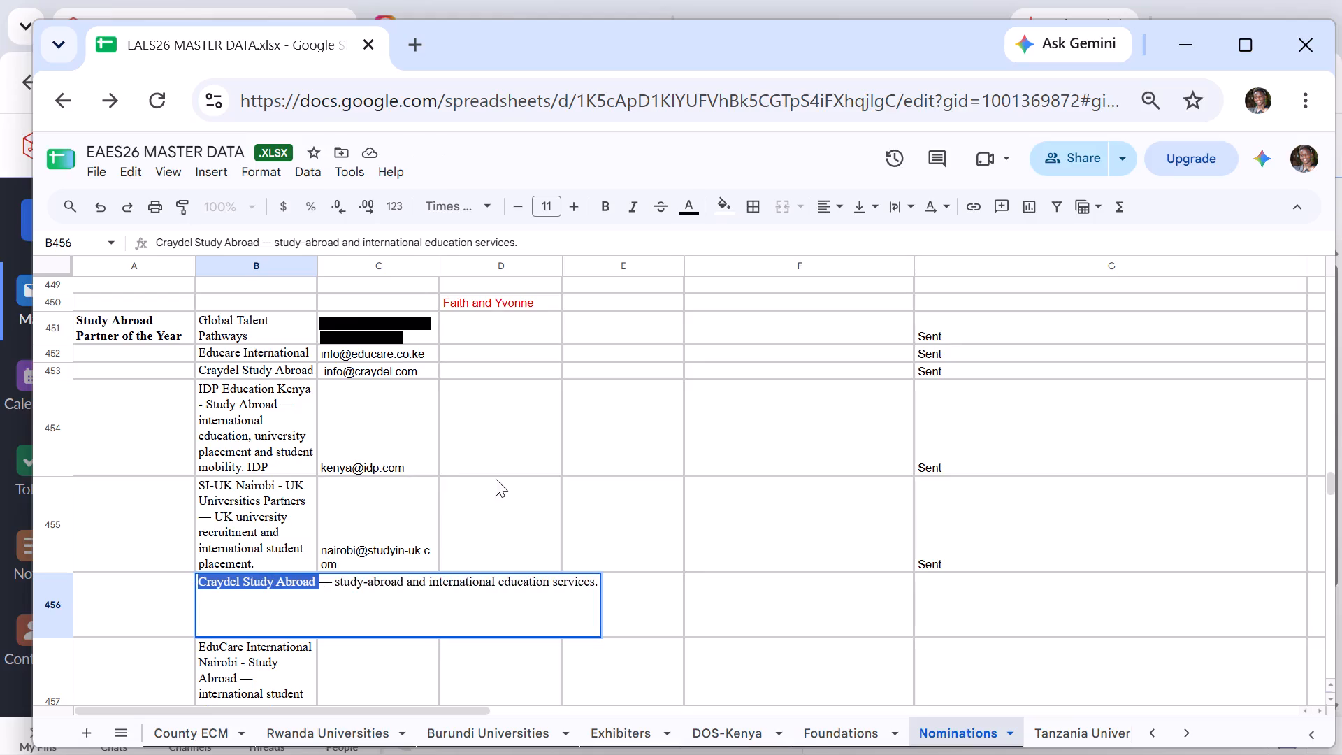
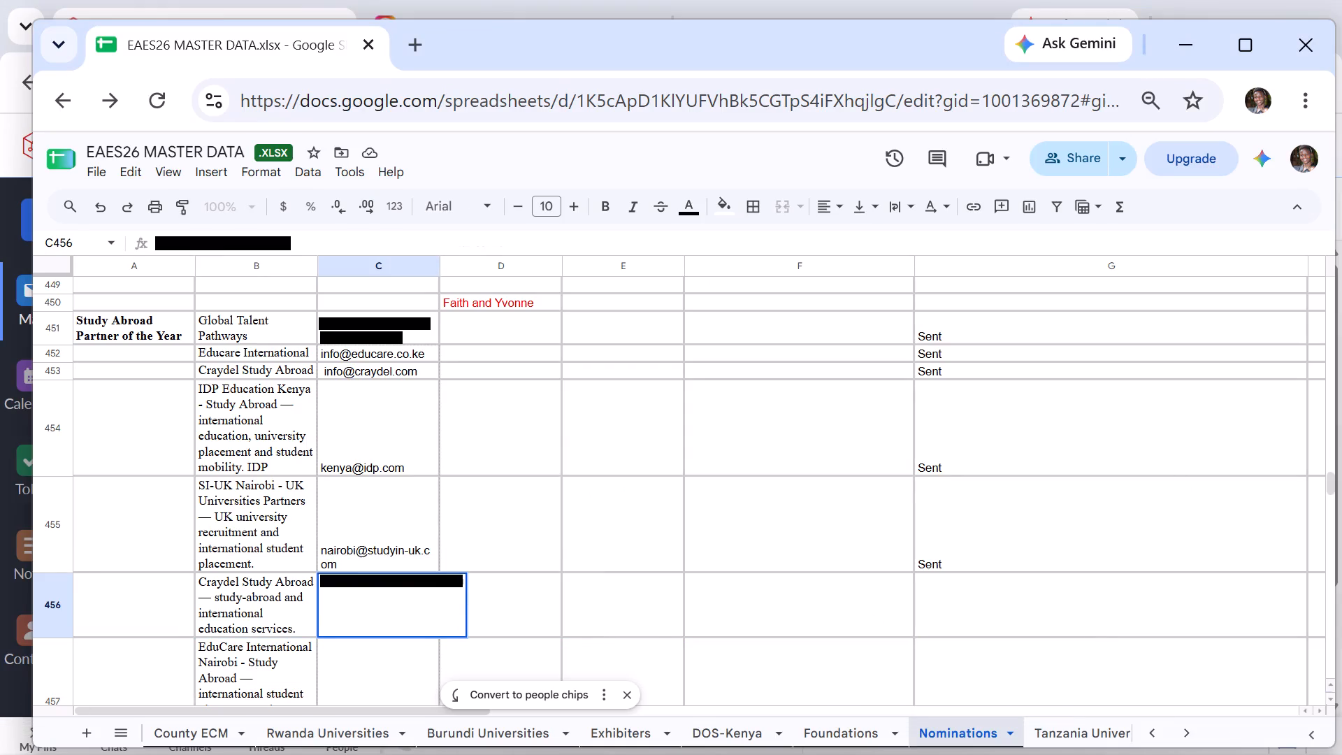
# Copy the full contact e-mail address from the text of cell C456, beside the Craydel Study Abroad nominee.
pyautogui.click(465, 587)
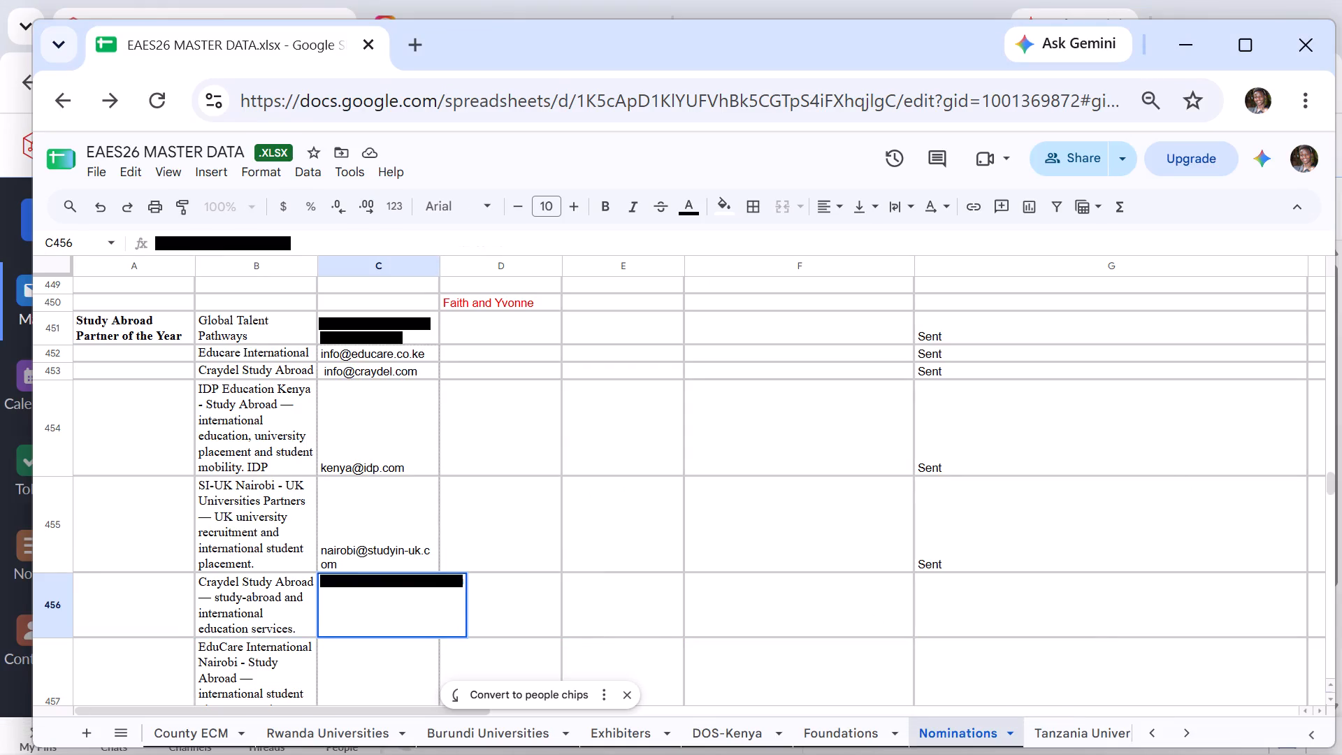
pyautogui.click(461, 582)
pyautogui.moveTo(461, 582); pyautogui.dragTo(343, 577)
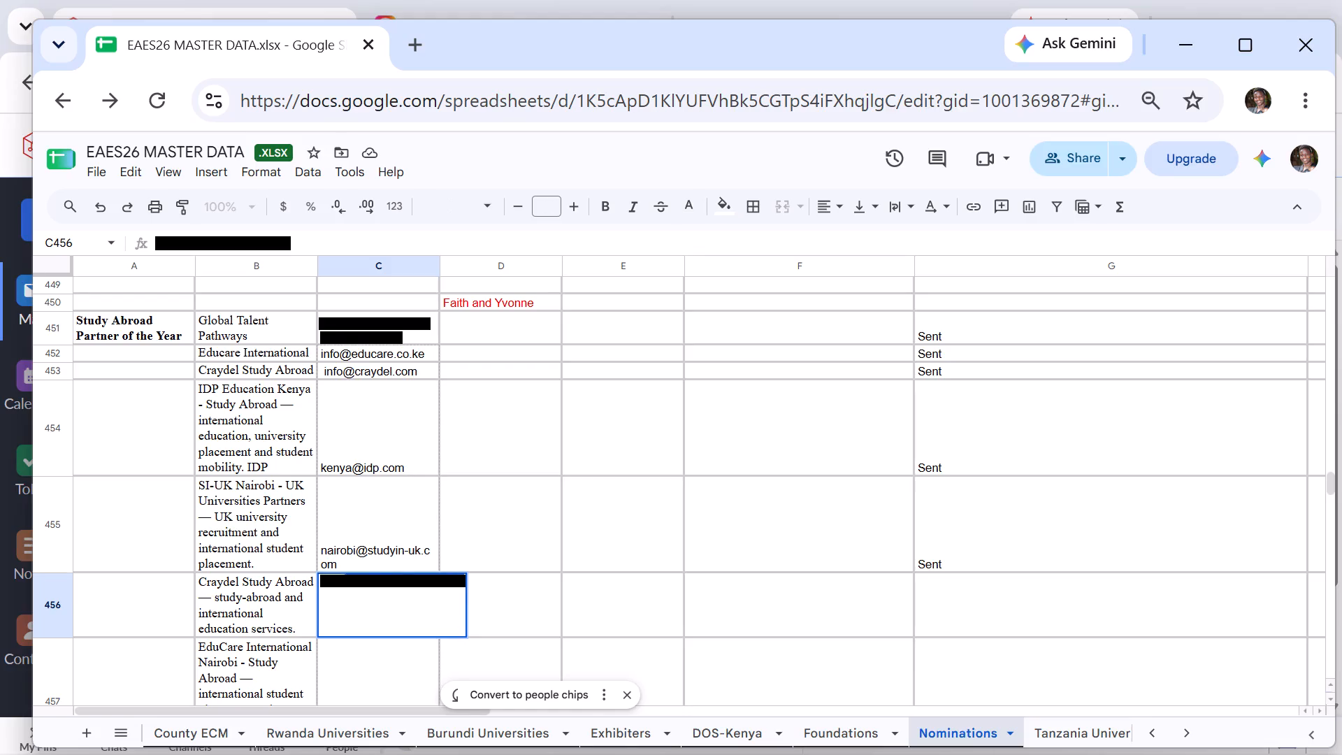
pyautogui.moveTo(343, 577); pyautogui.dragTo(302, 581)
pyautogui.hotkey('ctrl', 'c')
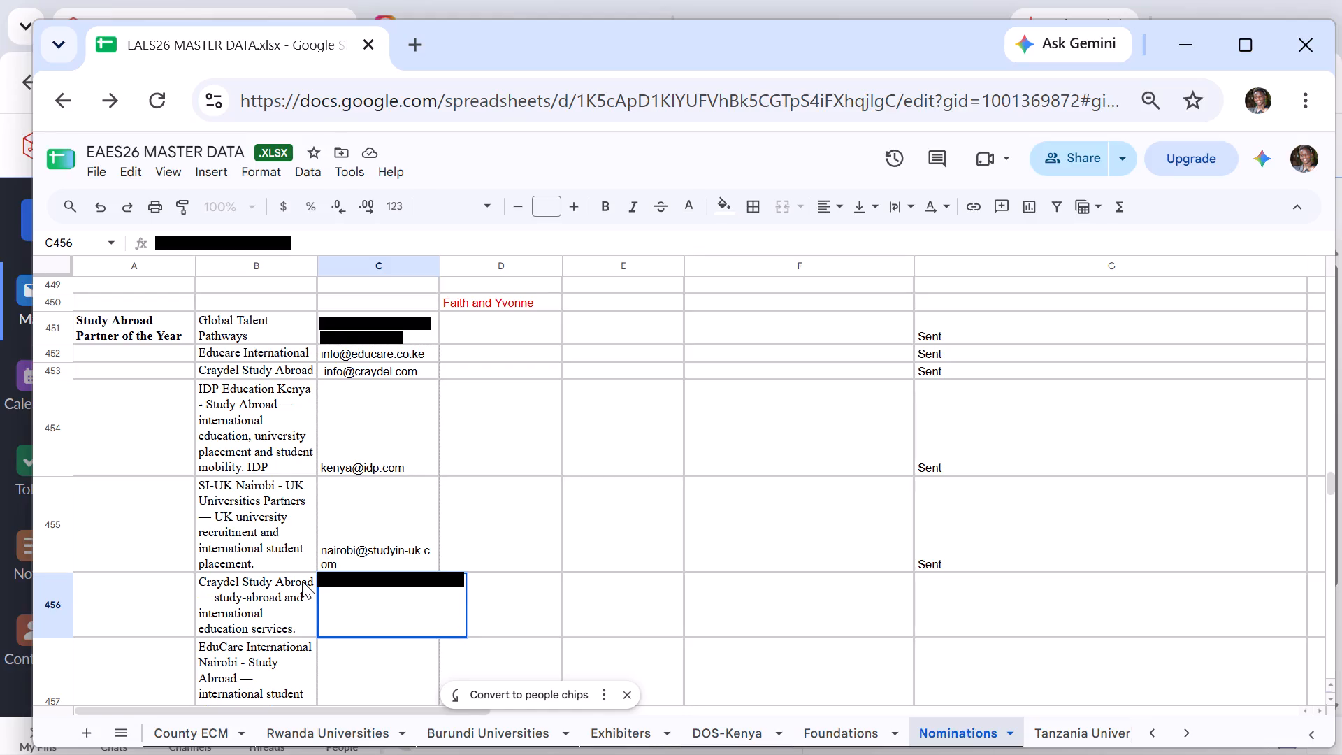
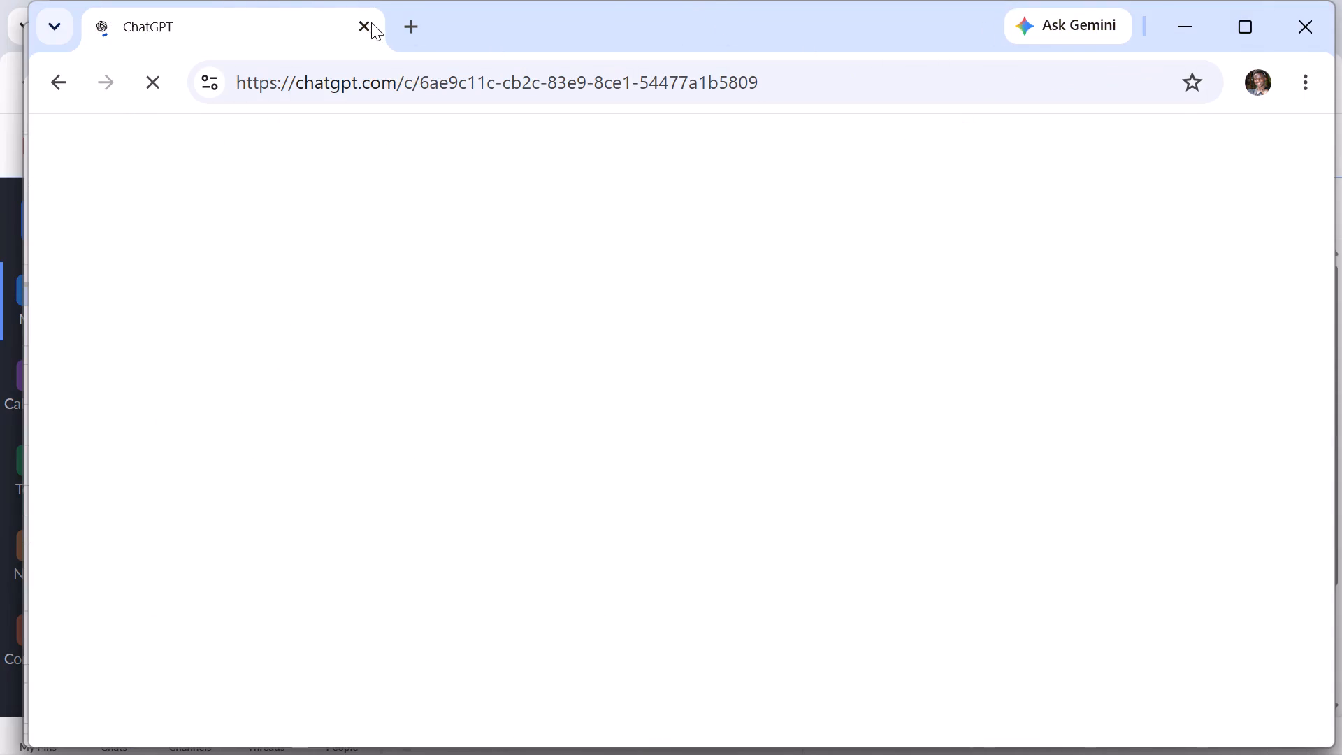
# Close the ChatGPT tab that is still loading in its own separate browser window.
pyautogui.click(361, 22)
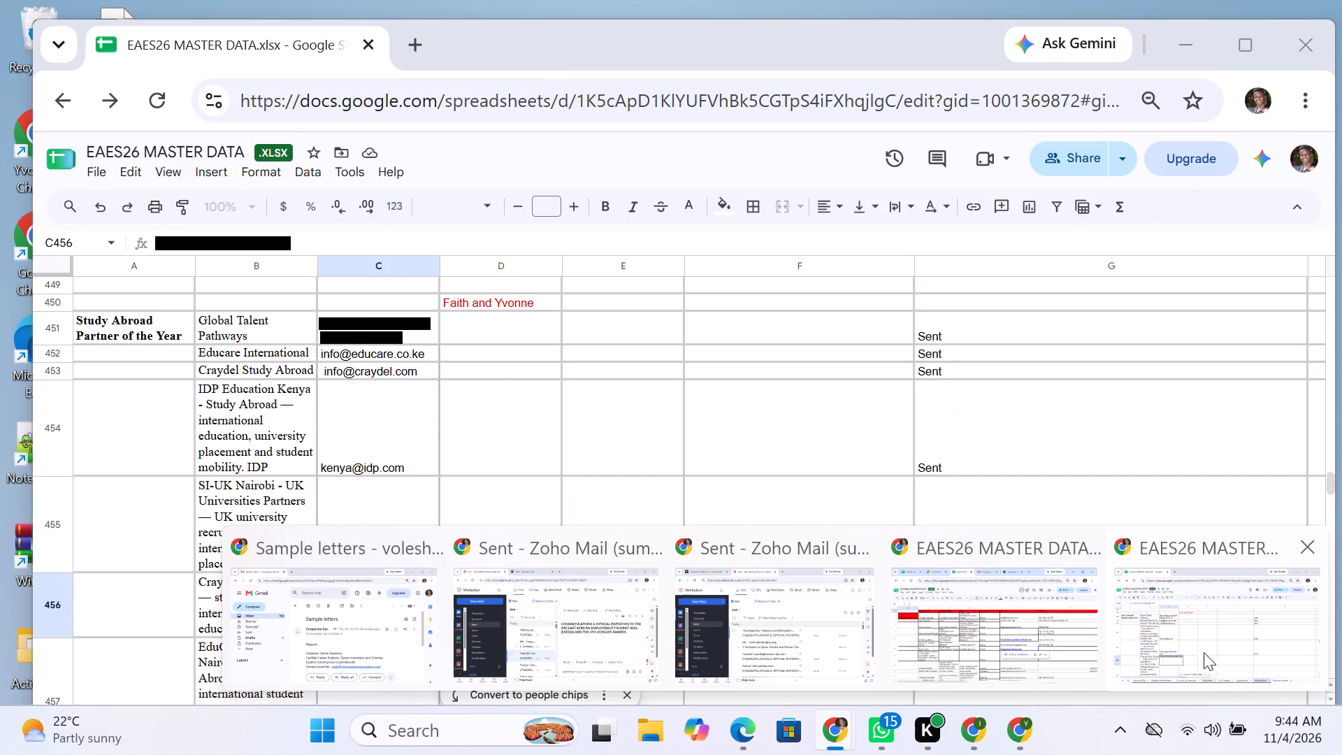
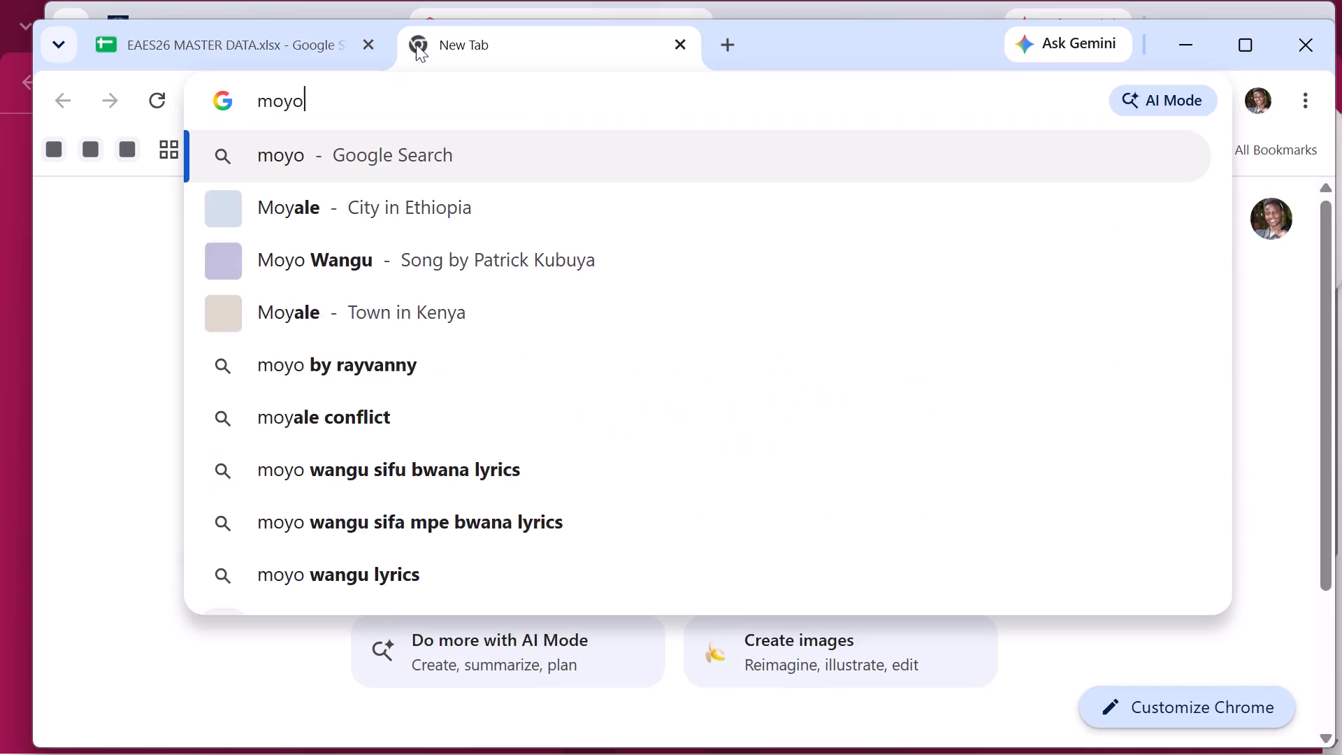
# Search the web for "moyoni mwangu nina sababu by christ amba".
pyautogui.write('ni mwang')
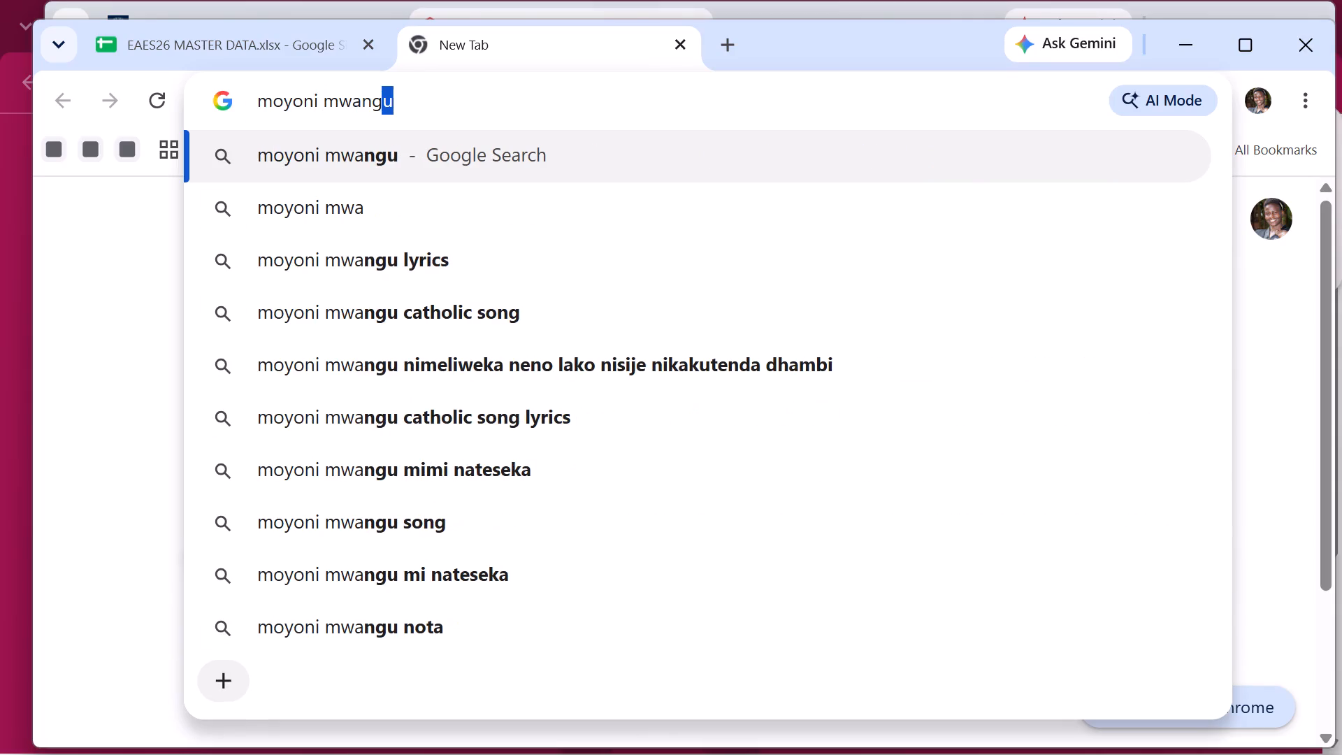
pyautogui.press('u')
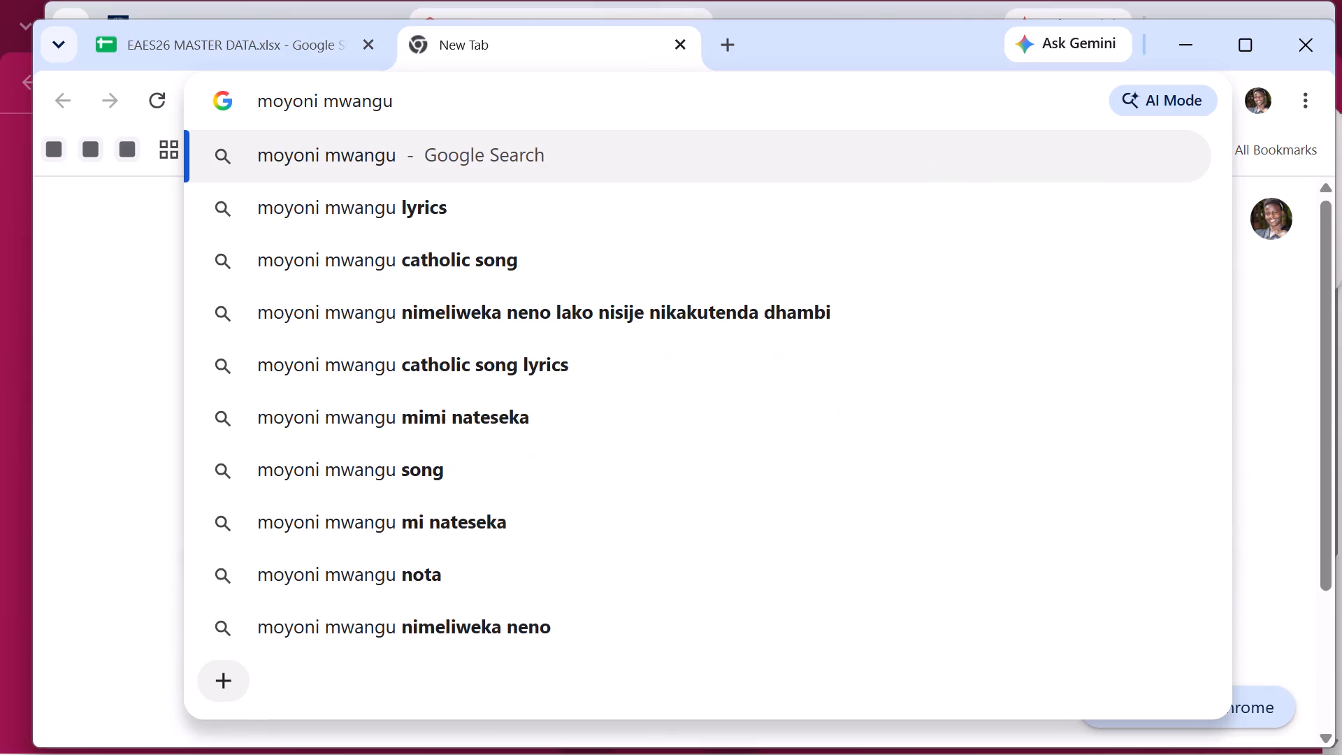
pyautogui.press('space')
pyautogui.write('nina sabab')
pyautogui.press('u')
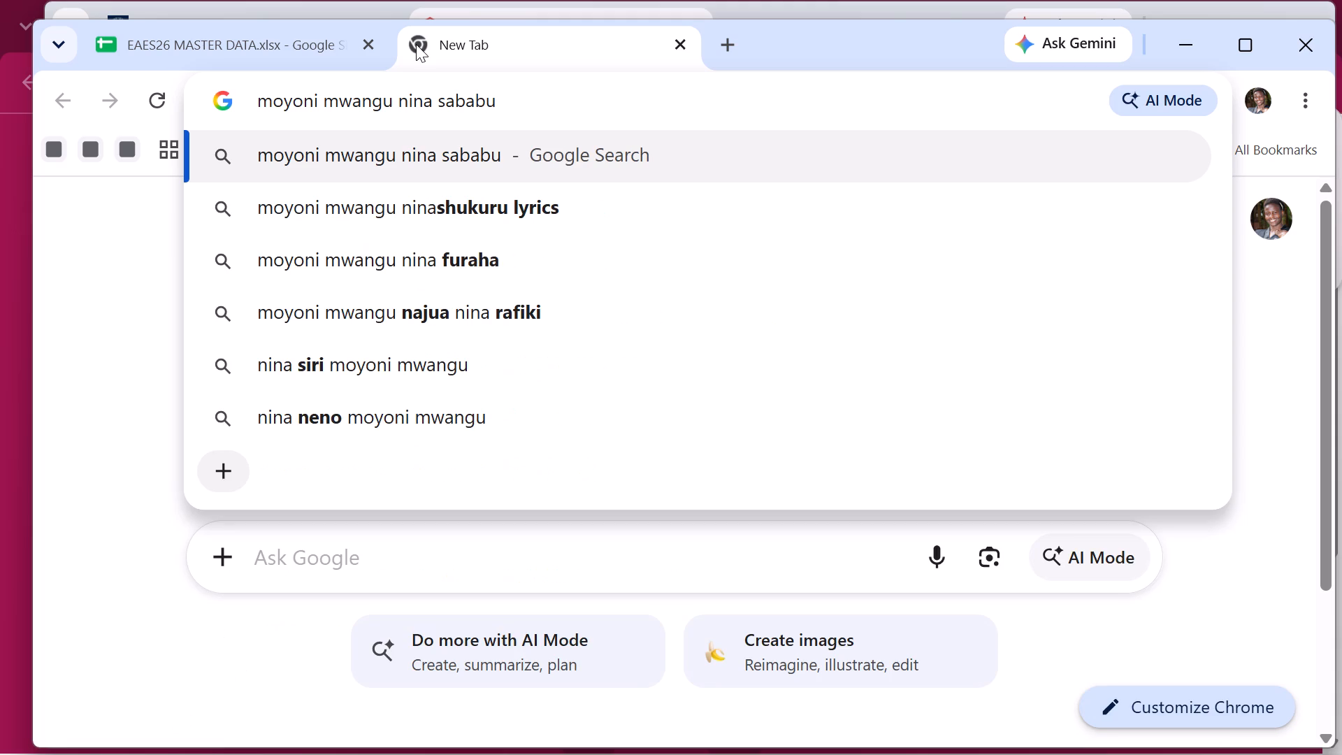
pyautogui.press('space')
pyautogui.write('by c')
pyautogui.write('hri')
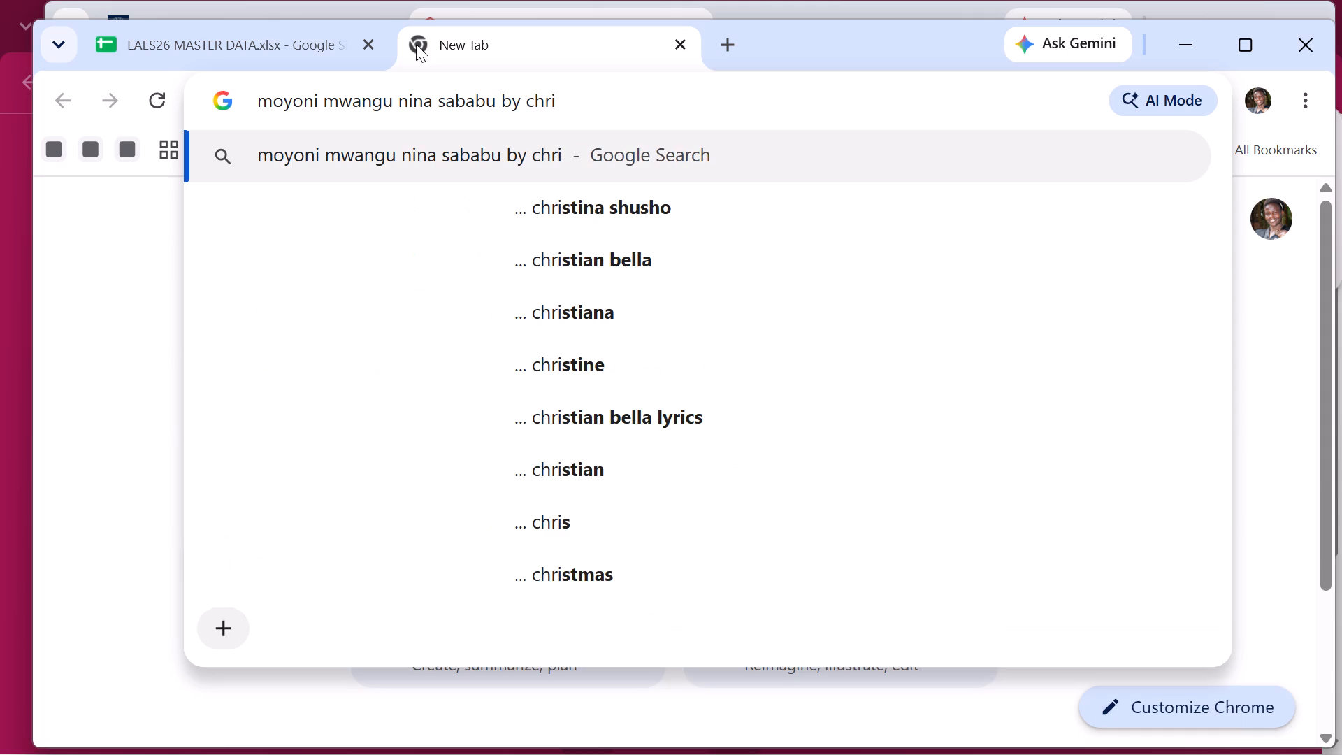
pyautogui.write('st')
pyautogui.press('space')
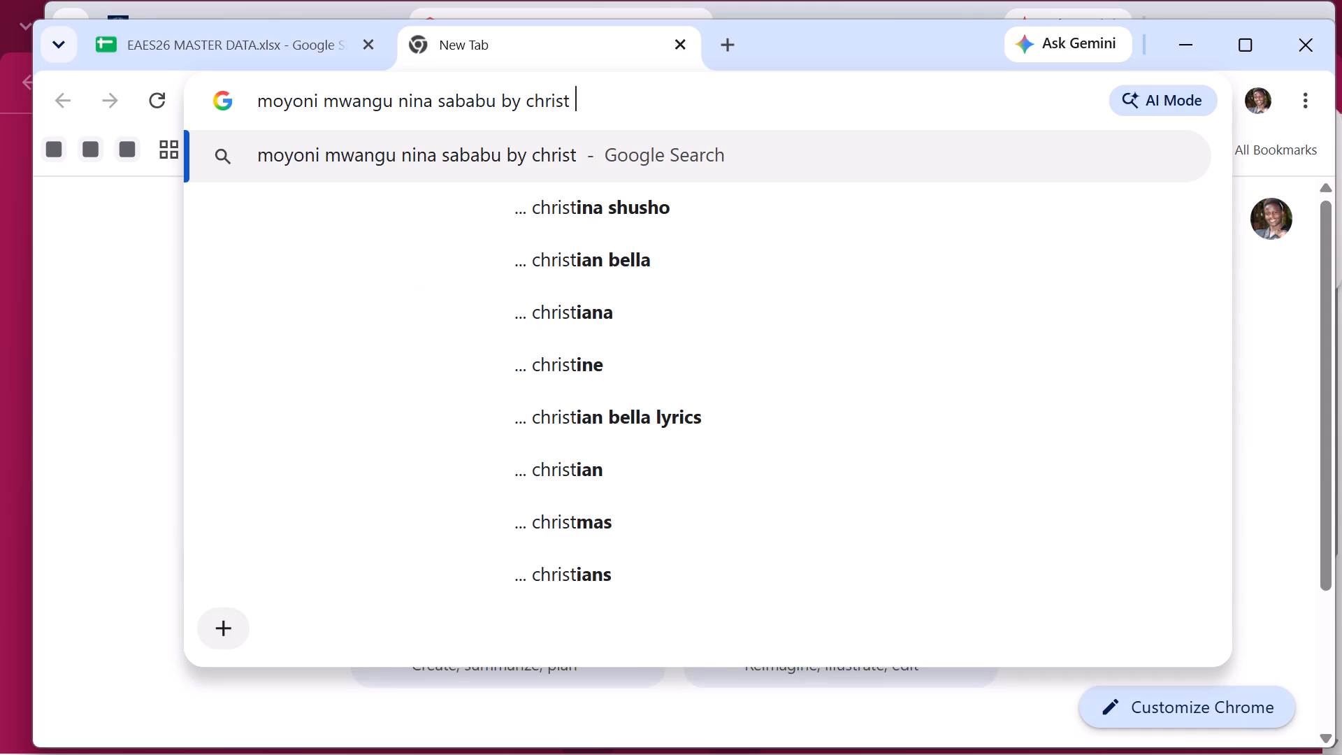
pyautogui.write('amba')
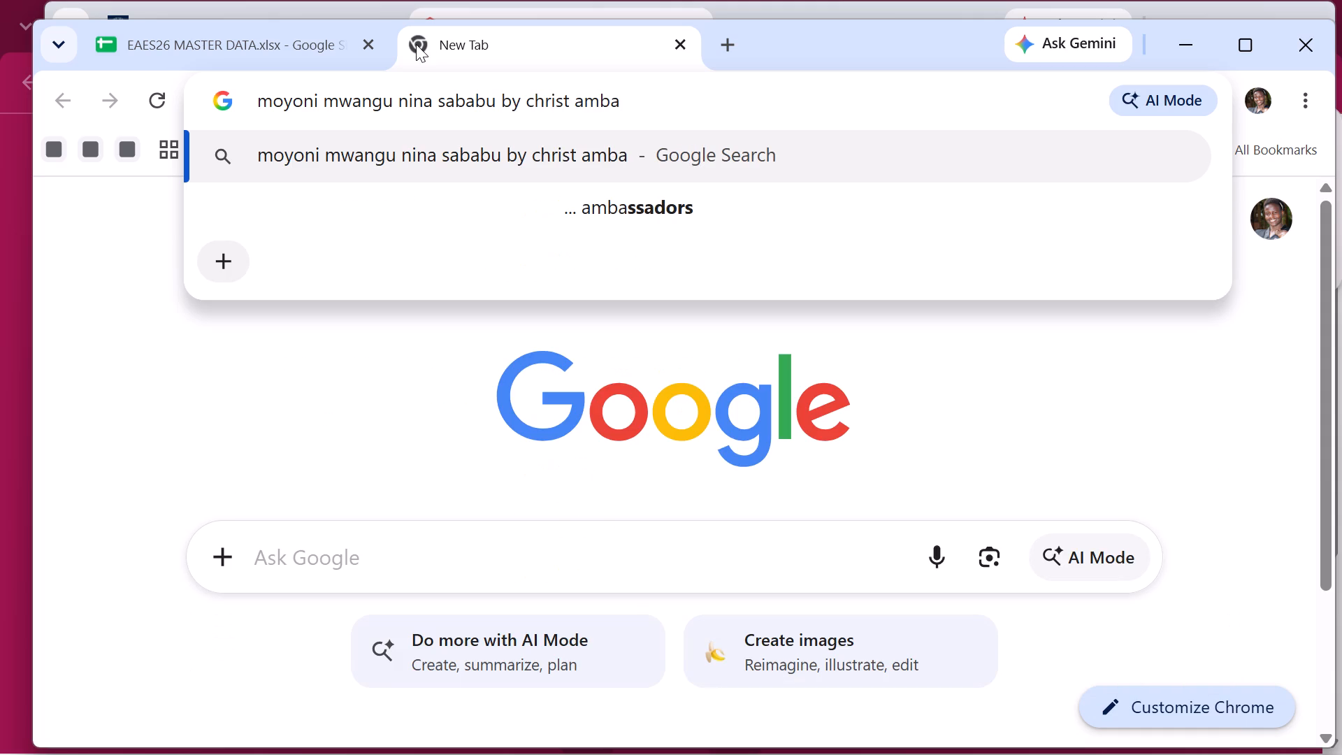
pyautogui.click(416, 44)
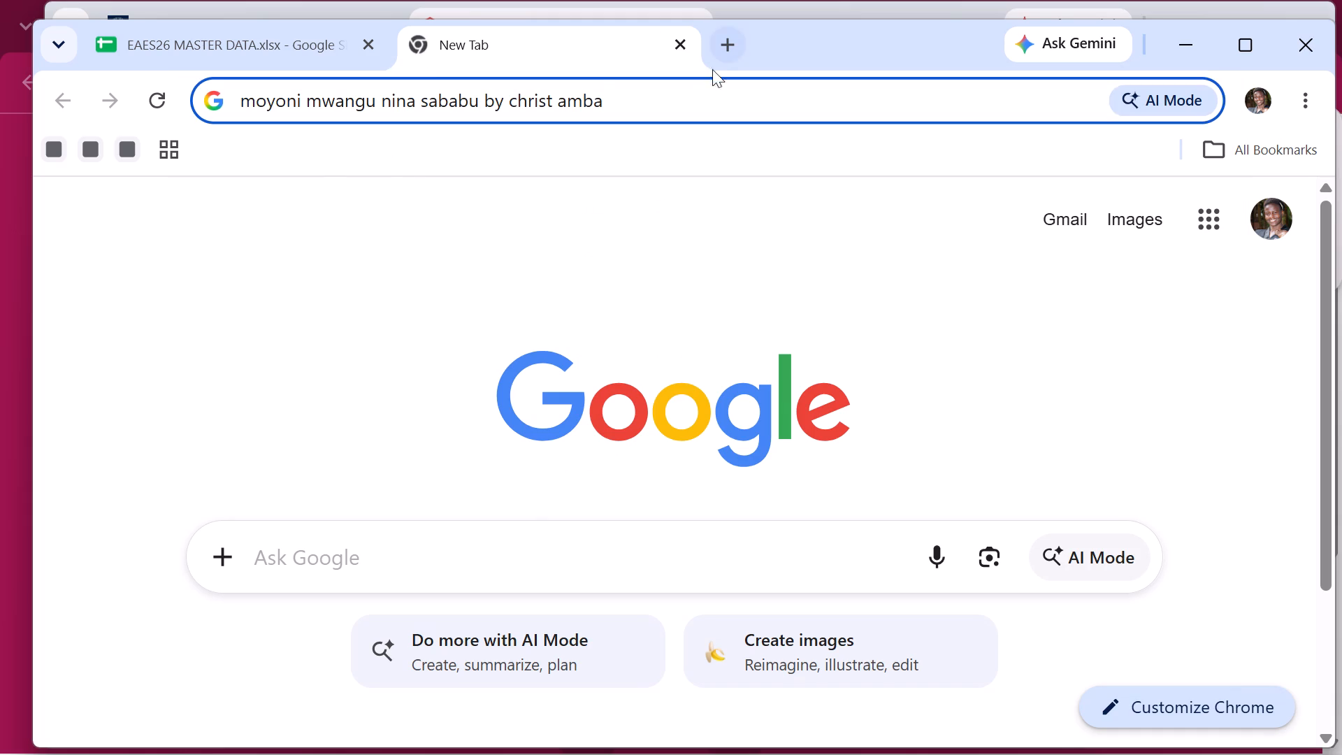
pyautogui.press('Return')
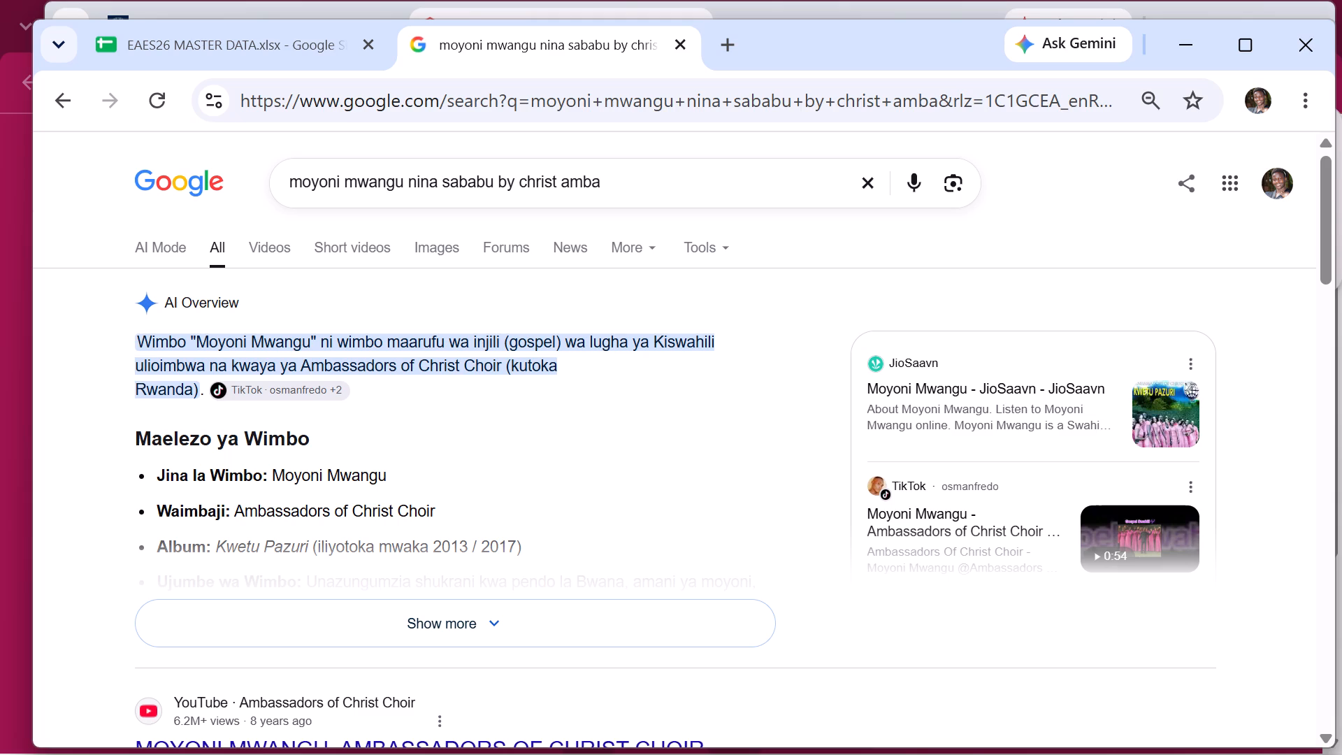
# Switch from the web search results to YouTube.
pyautogui.click(1227, 177)
pyautogui.click(1051, 373)
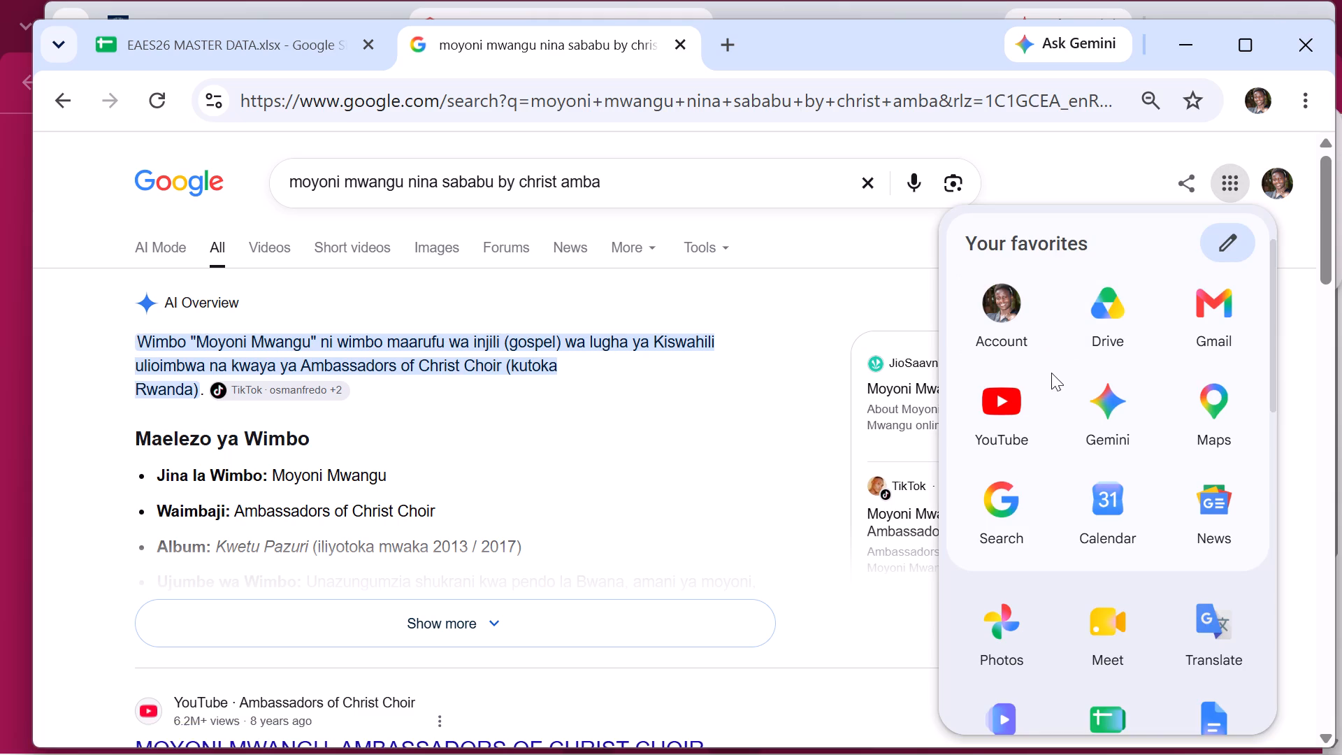
pyautogui.click(995, 406)
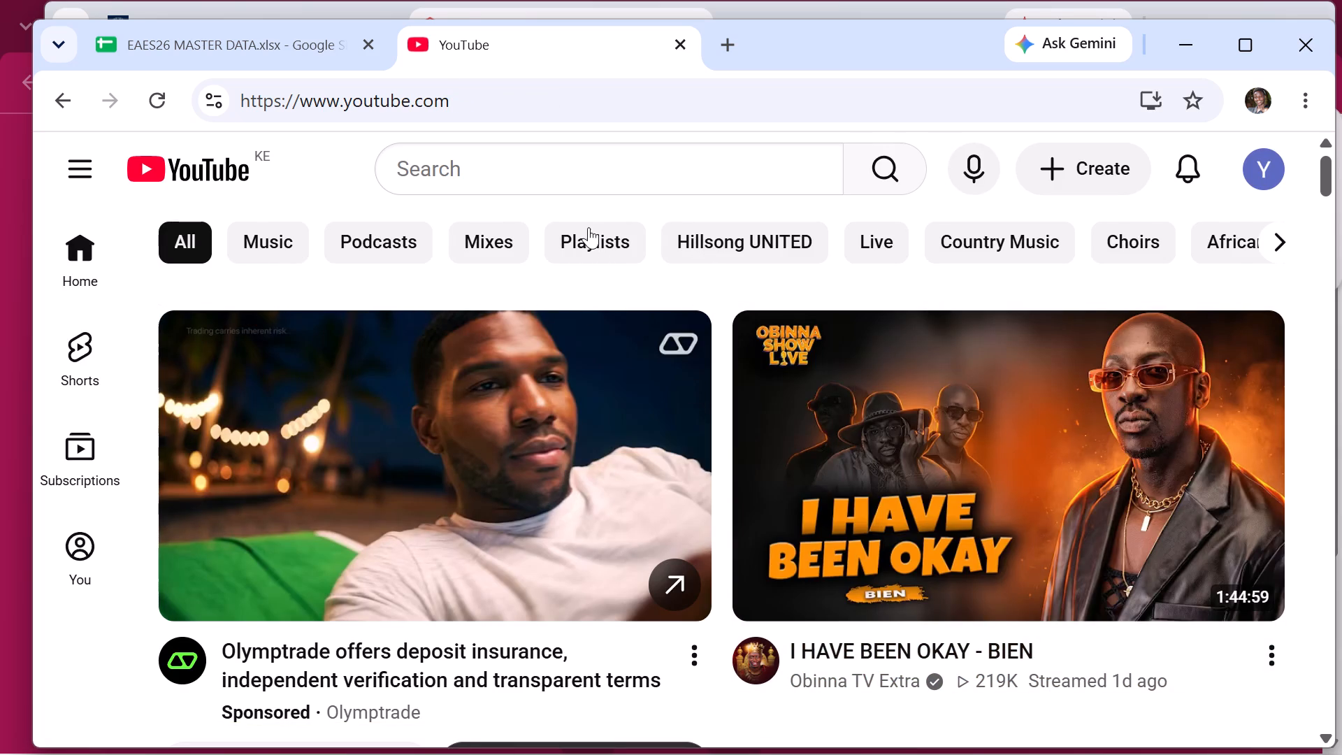
# Search YouTube for the suggested query "moyoni mwangu ambassadors".
pyautogui.click(593, 166)
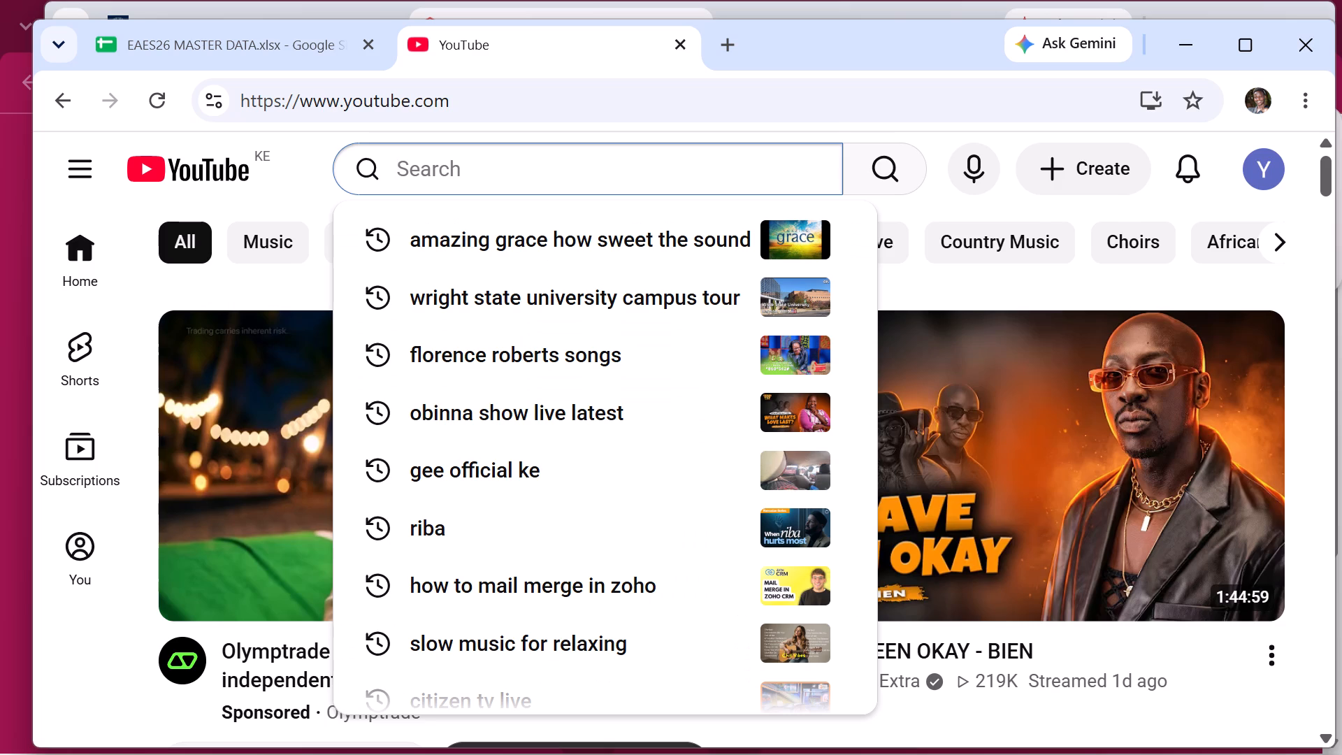
pyautogui.write('moyo')
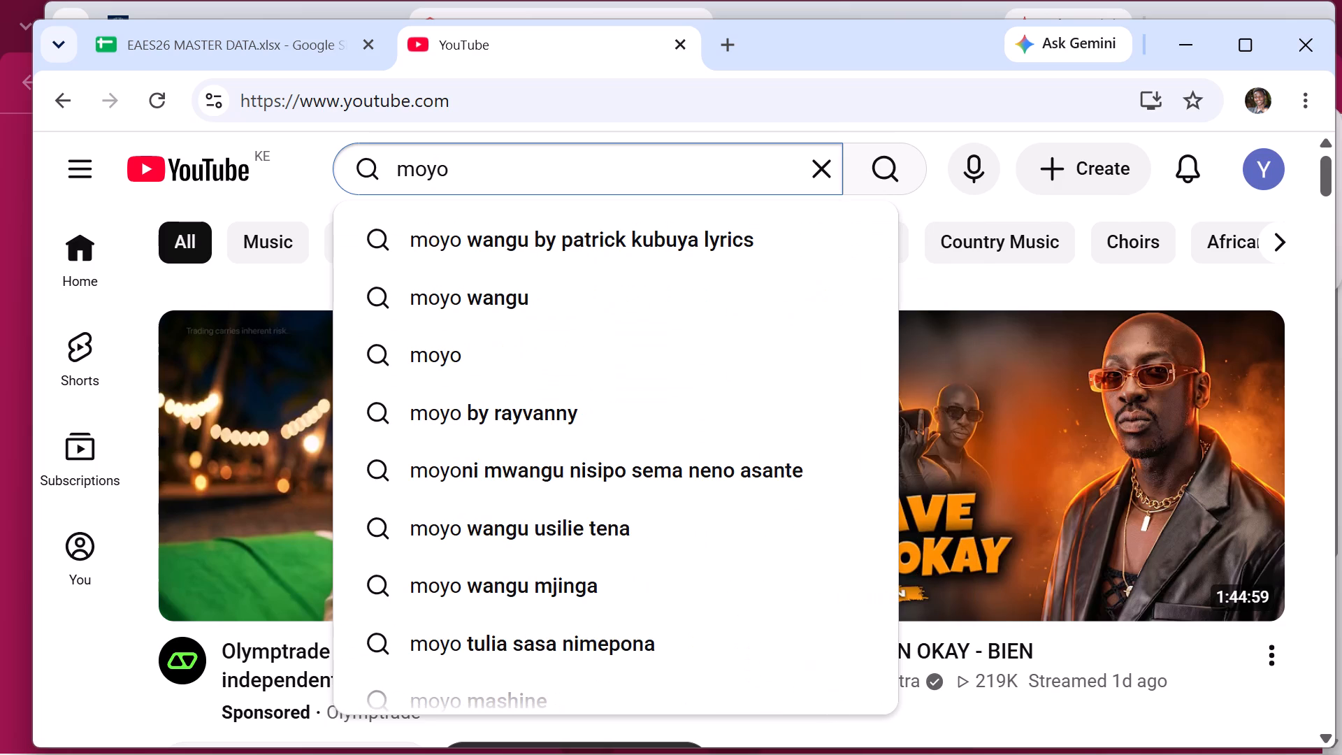
pyautogui.write('ni mwangu')
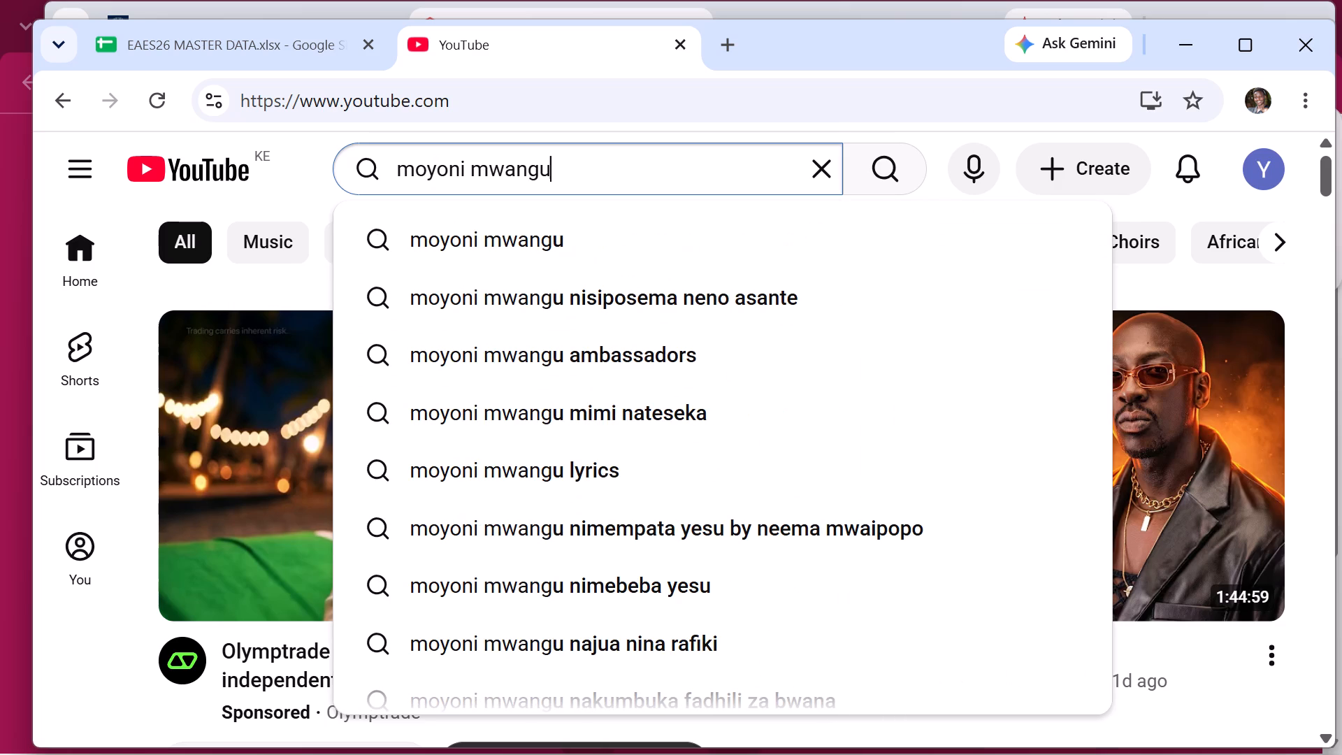
pyautogui.press('space')
pyautogui.write('nin')
pyautogui.press('a')
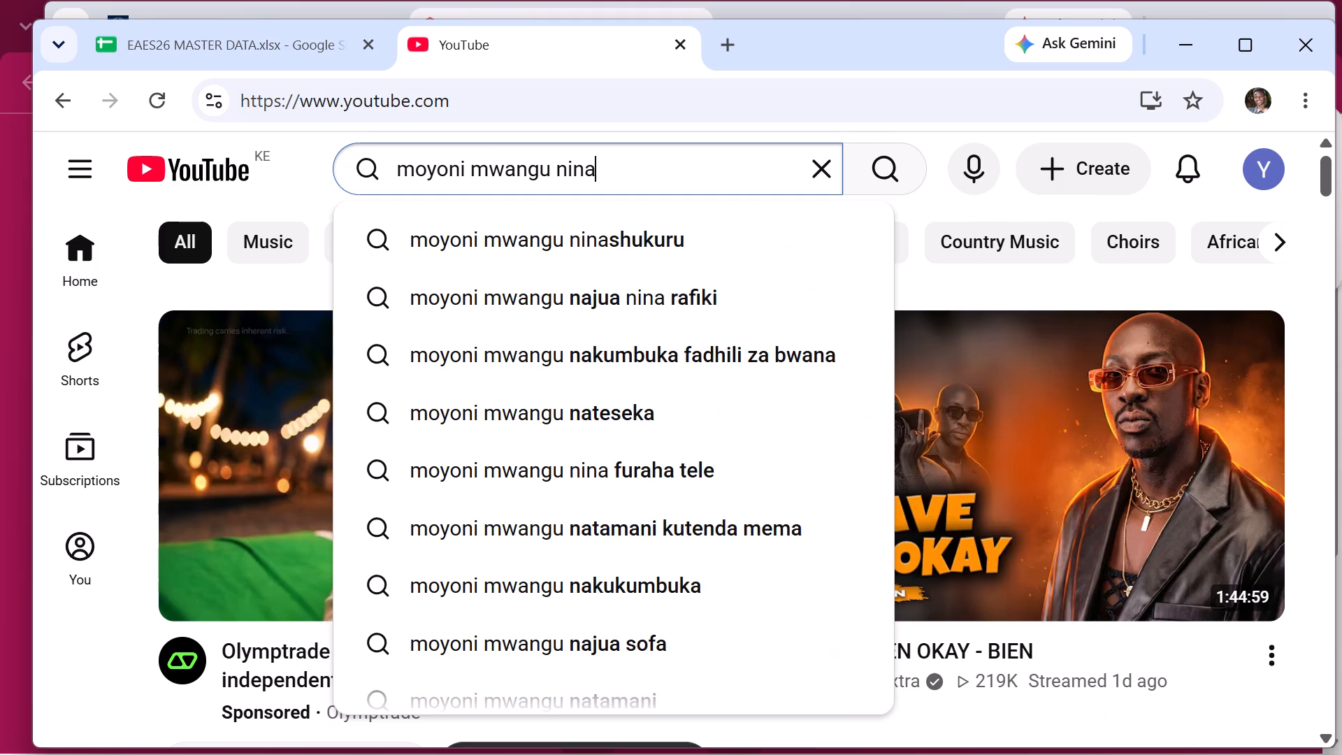
pyautogui.press('BackSpace')
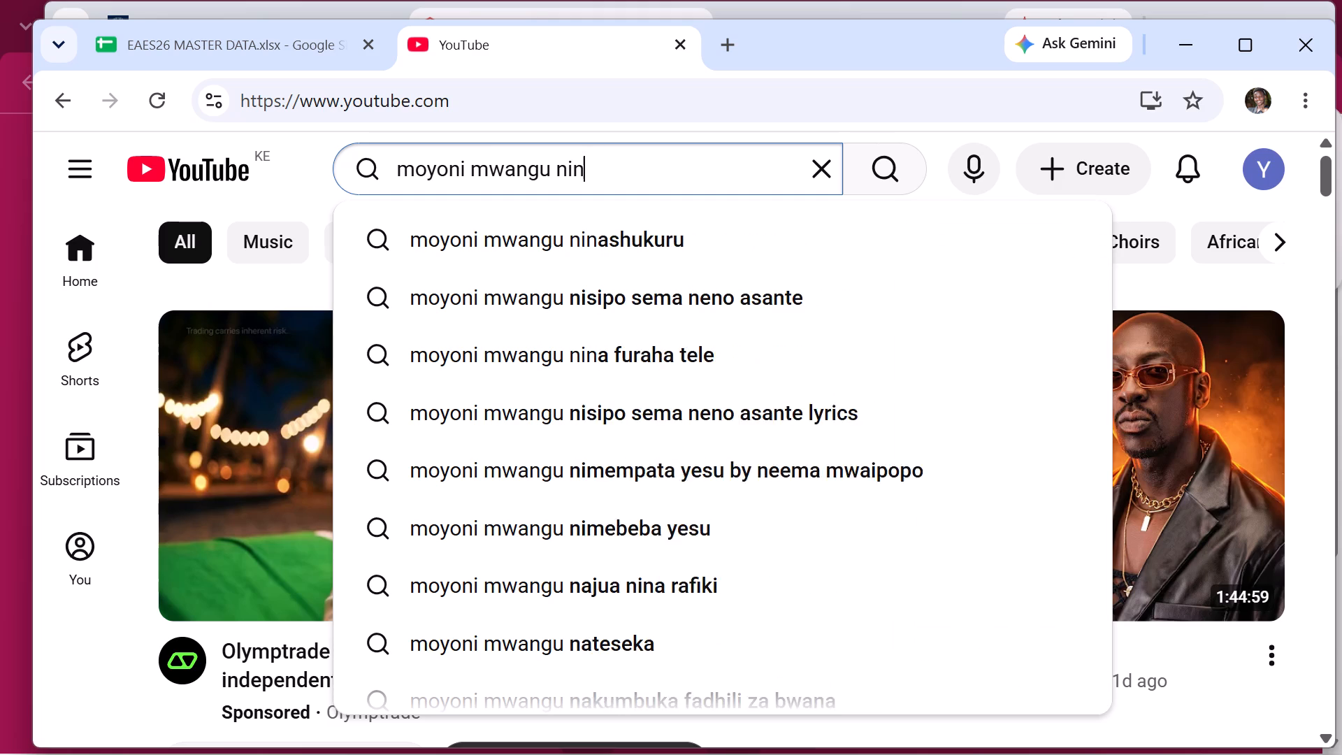
pyautogui.press('BackSpace')
pyautogui.press('BackSpace')
pyautogui.press('BackSpace')
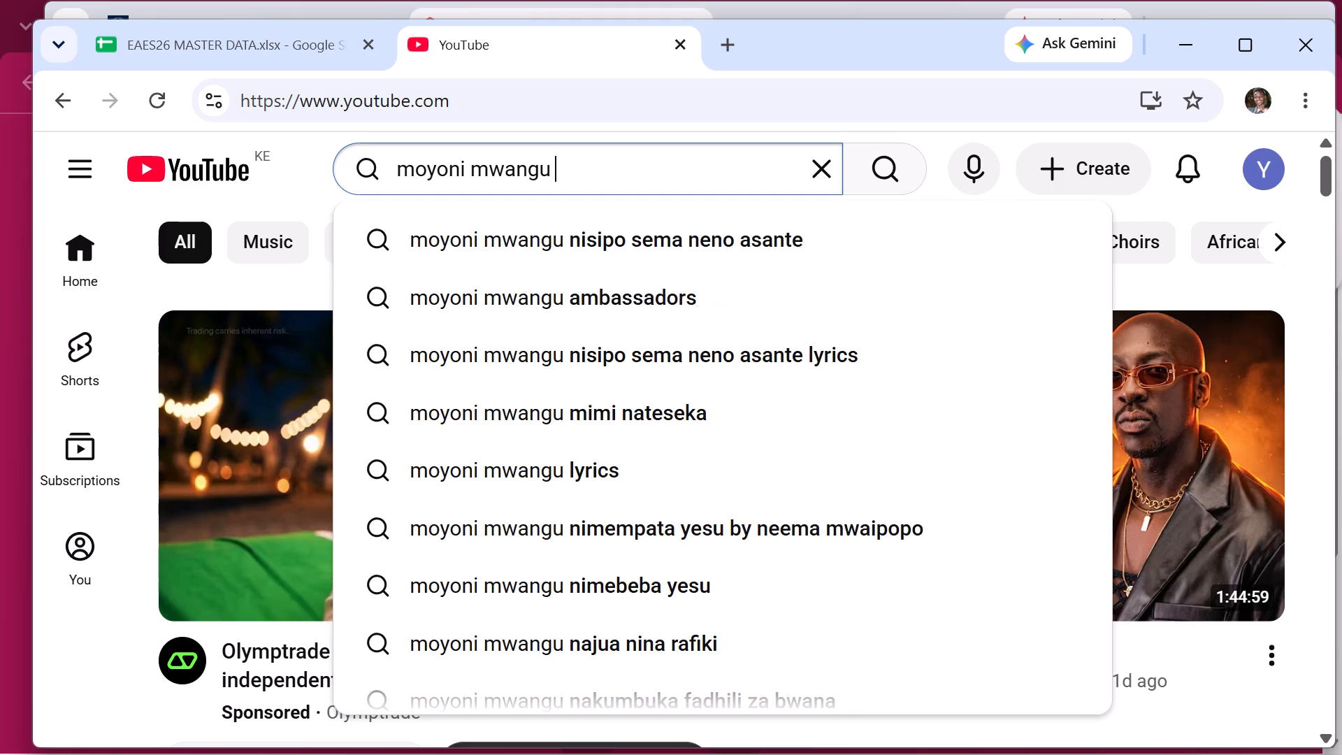
pyautogui.moveTo(593, 166); pyautogui.dragTo(559, 298)
pyautogui.click(559, 298)
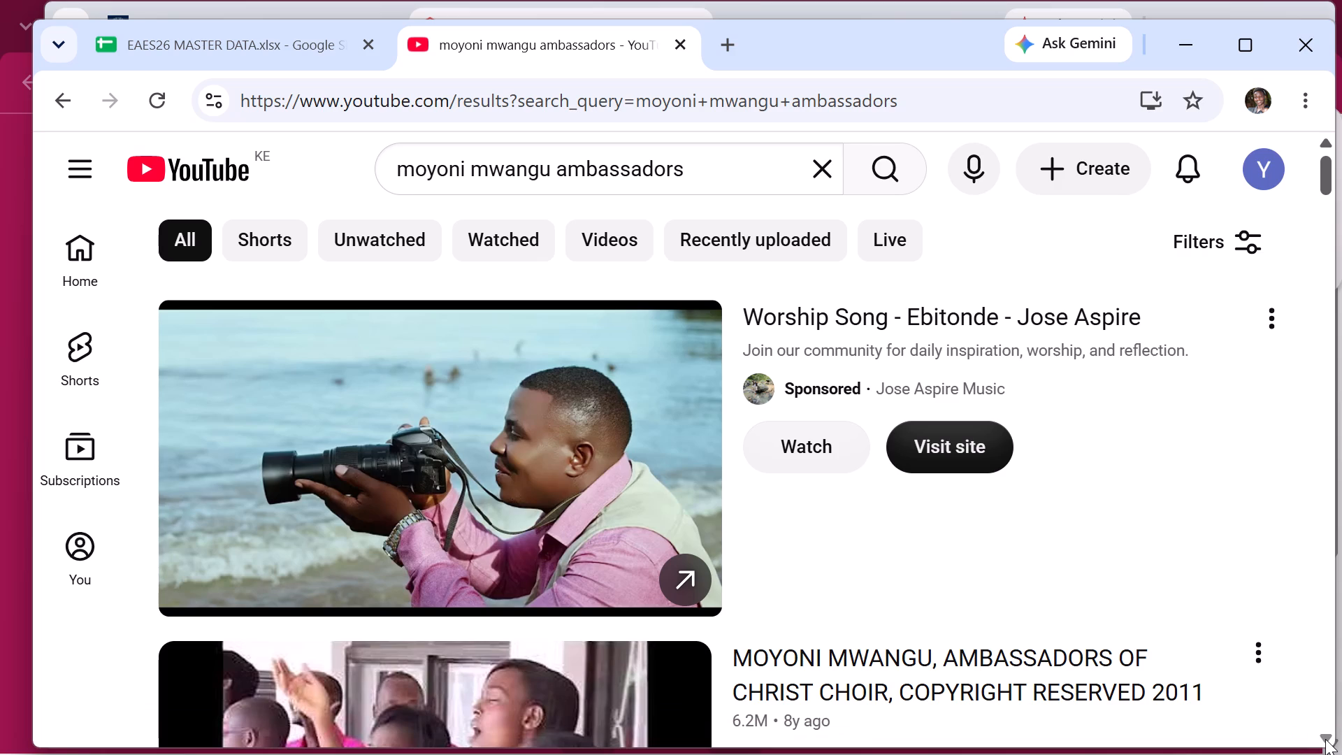
# Play the "MOYONI MWANGU, AMBASSADORS OF CHRIST CHOIR, COPYRIGHT RESERVED 2011" video and skip the advertiser survey.
pyautogui.tripleClick(1325, 739)
pyautogui.tripleClick(1325, 739)
pyautogui.click(1325, 739)
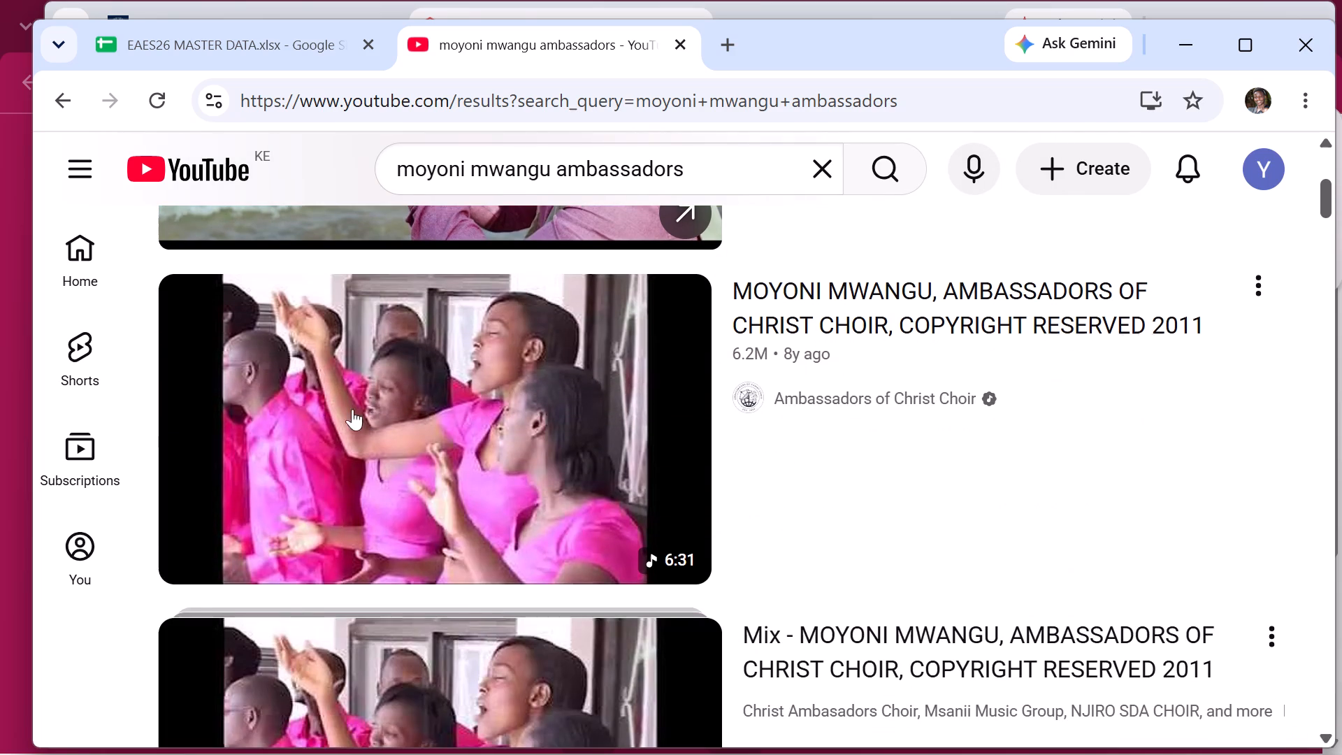
pyautogui.click(362, 408)
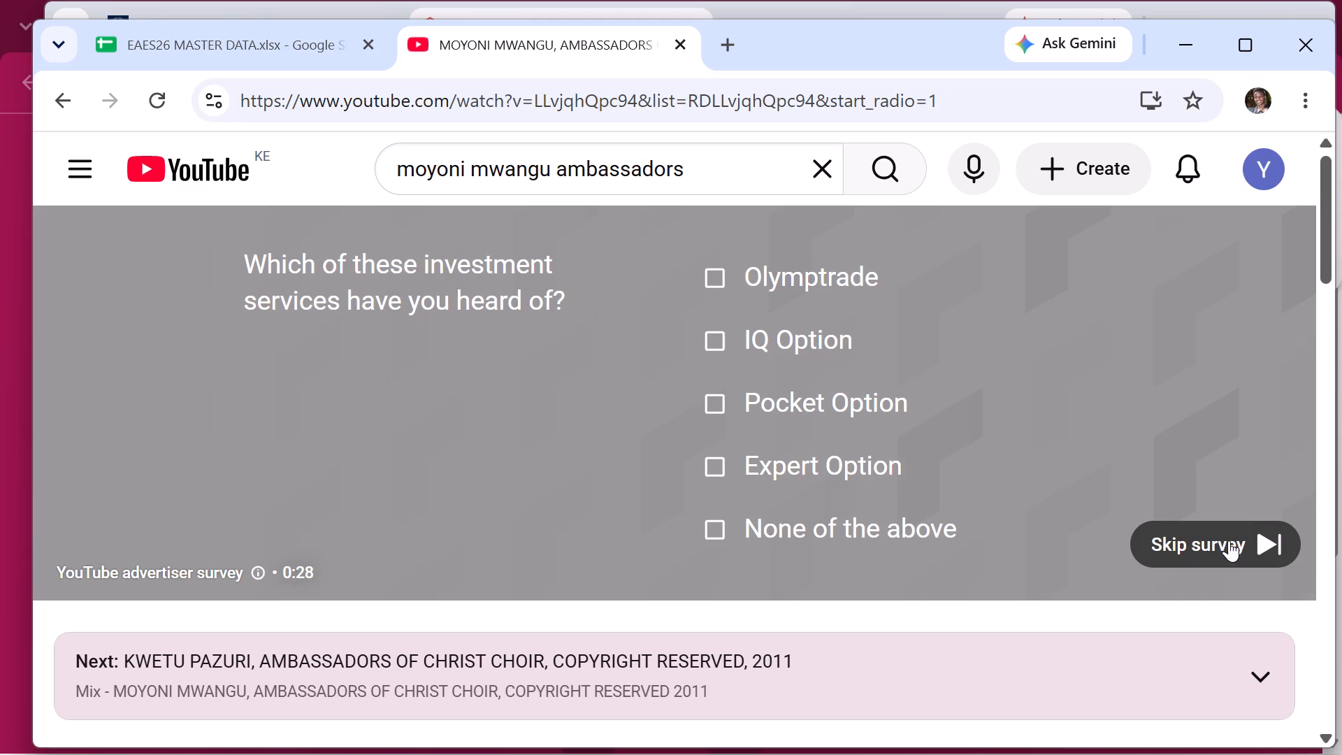
pyautogui.click(1231, 535)
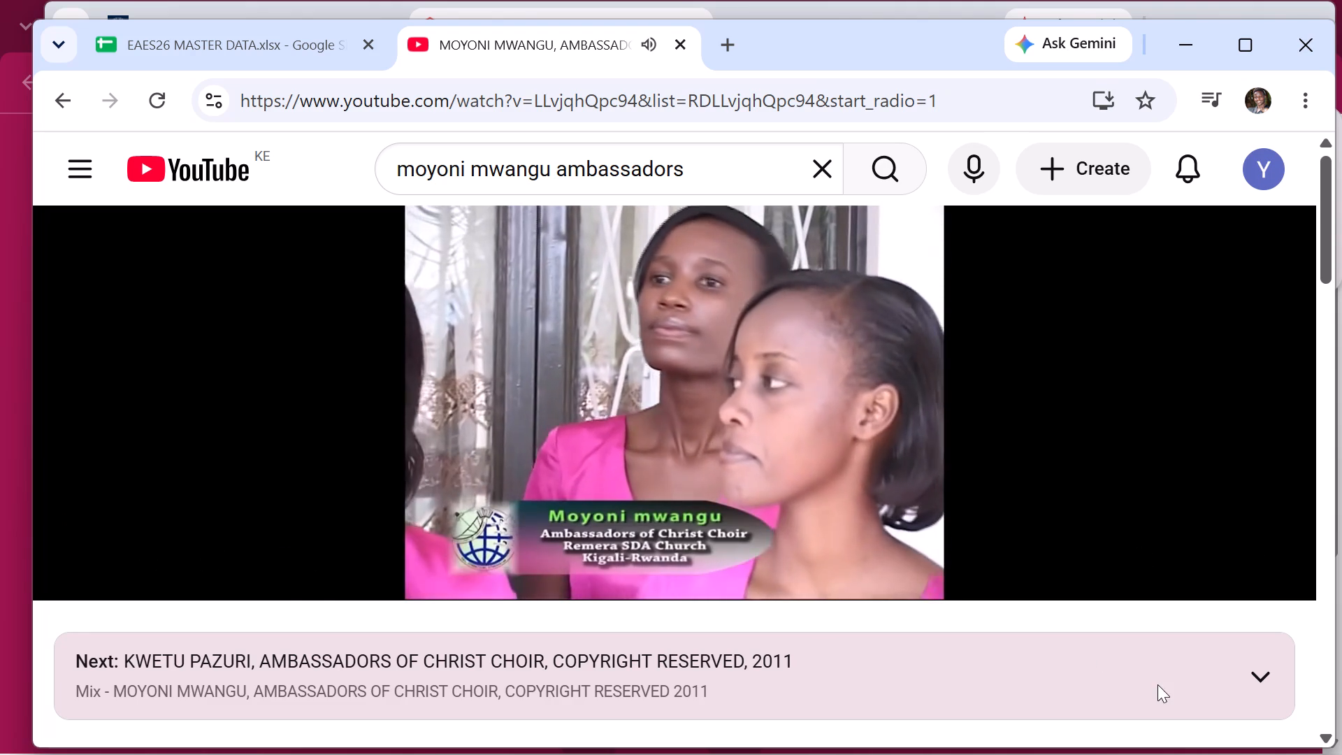
# Lower the computer's speaker volume to about one third of the slider's range.
pyautogui.click(1215, 728)
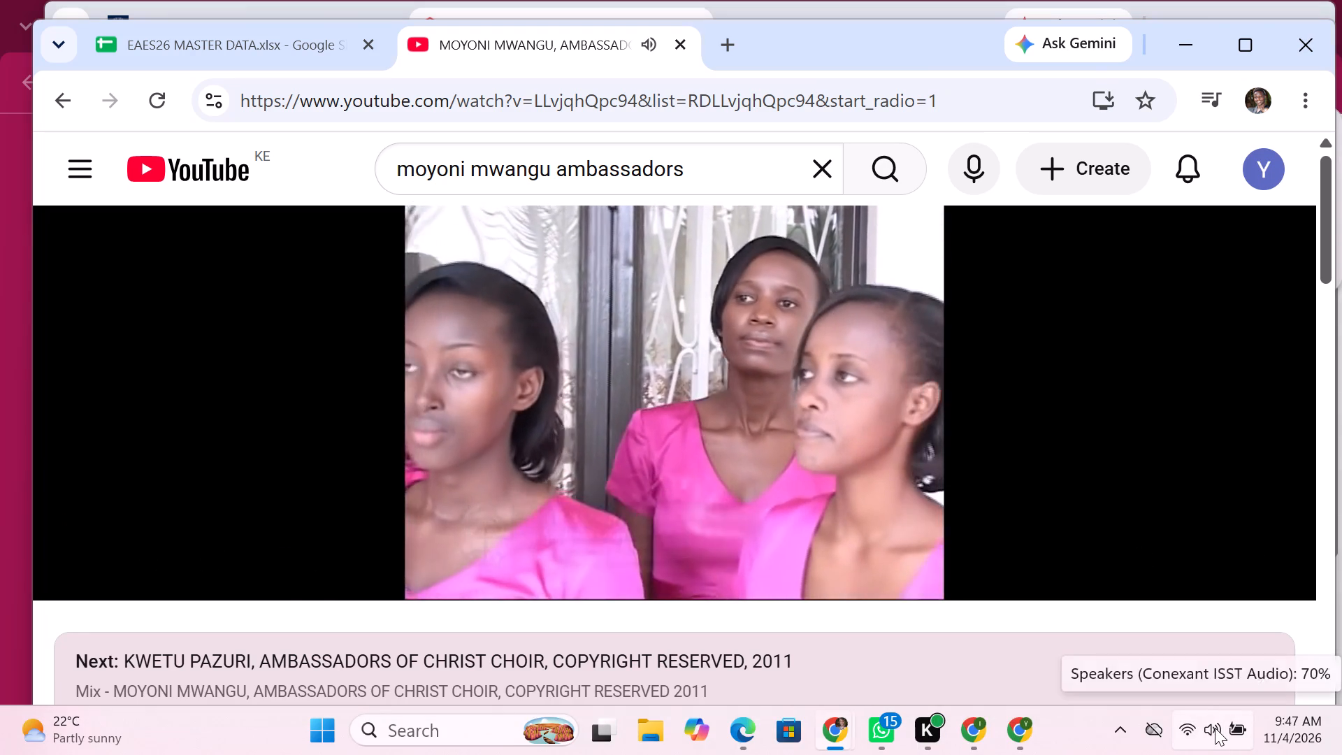
pyautogui.moveTo(1215, 728); pyautogui.dragTo(1067, 595)
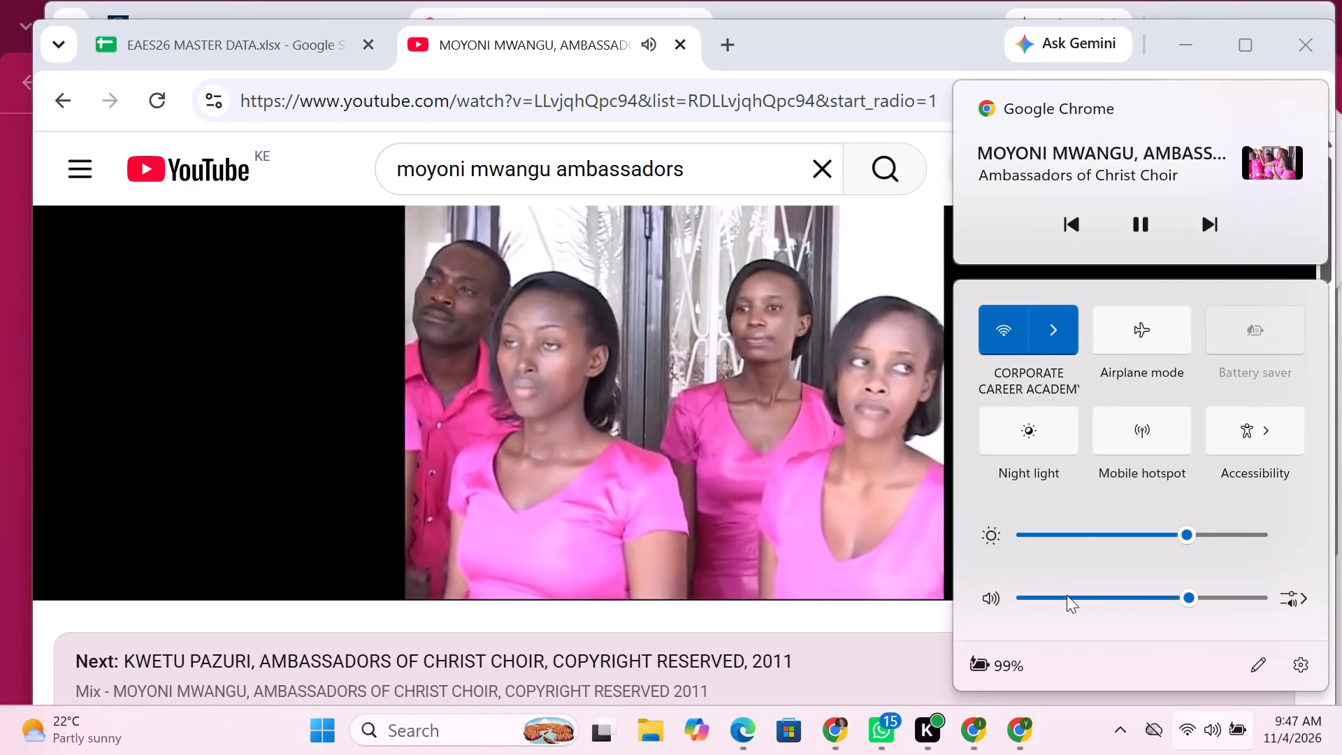
pyautogui.moveTo(1067, 595); pyautogui.dragTo(1077, 594)
pyautogui.click(1077, 594)
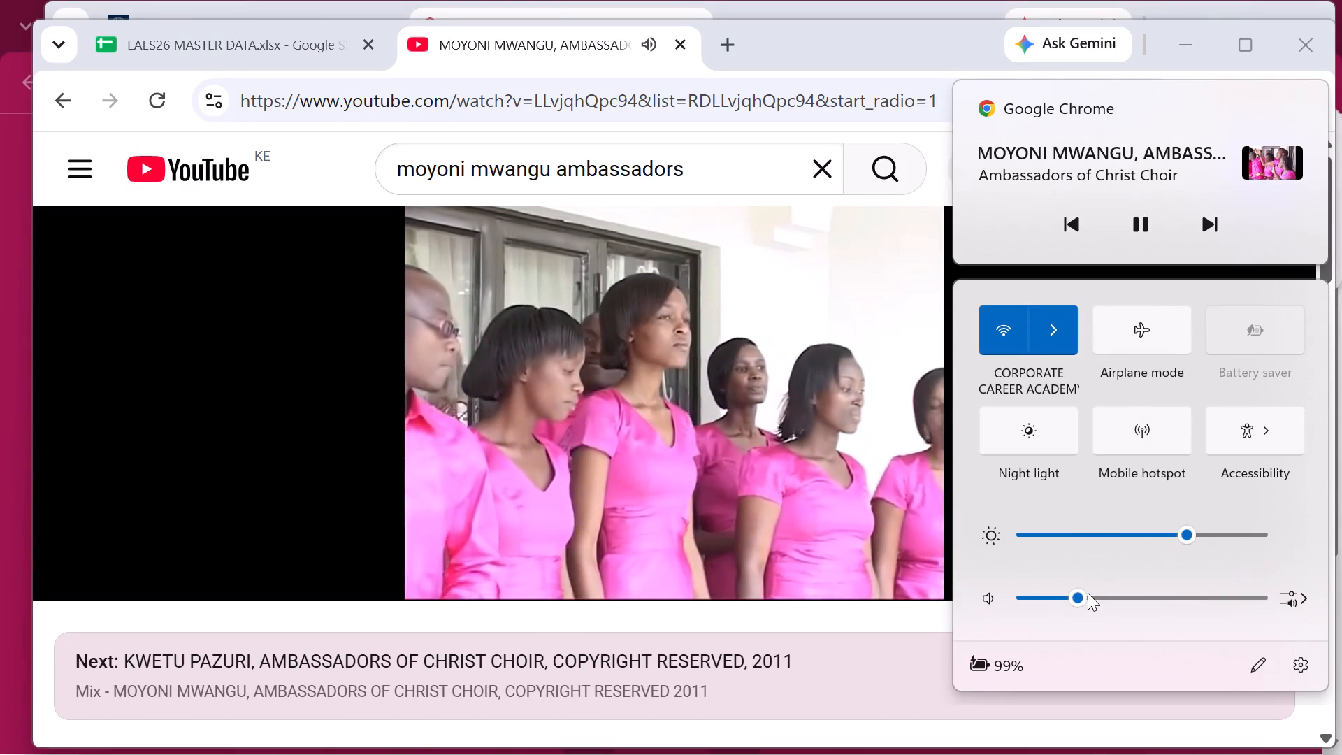
pyautogui.click(1088, 593)
pyautogui.click(1102, 594)
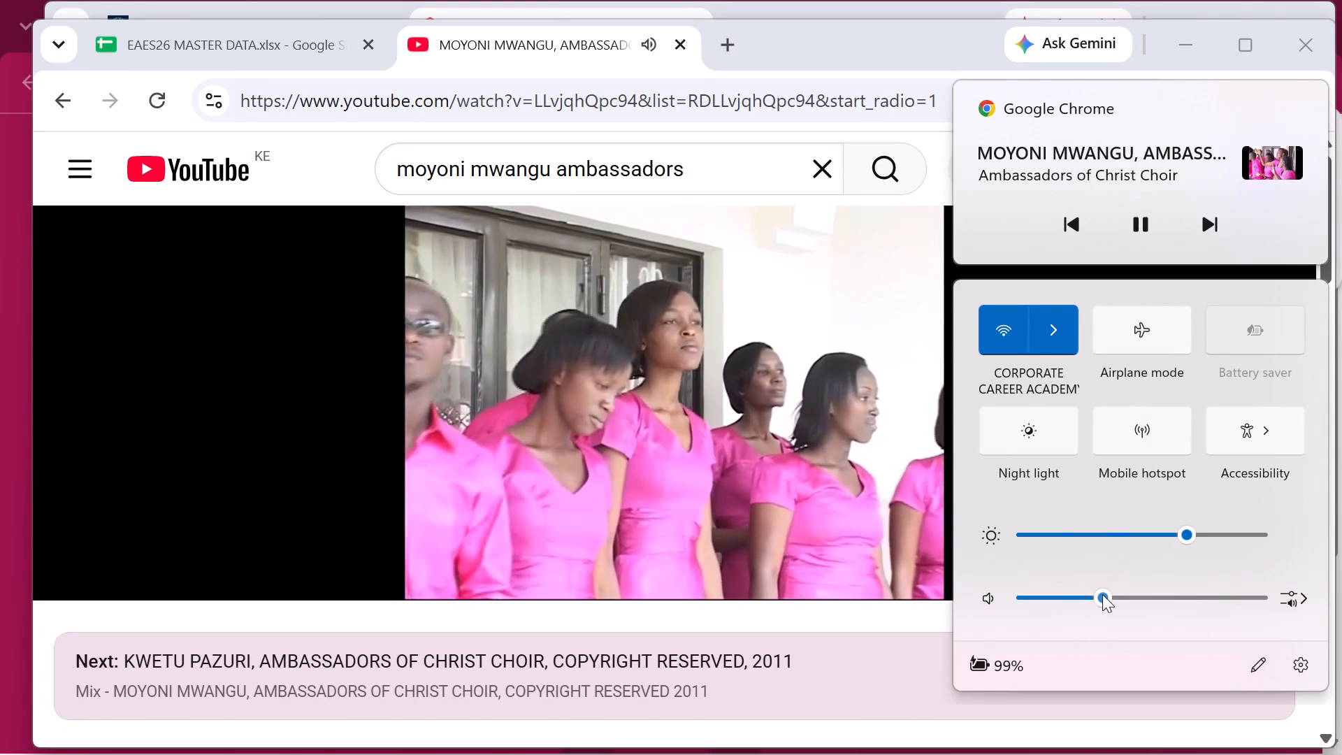
# Return to the EAES26 MASTER DATA spreadsheet and mark the Craydel Study Abroad nominee in row 456 as Sent in column G.
pyautogui.click(869, 655)
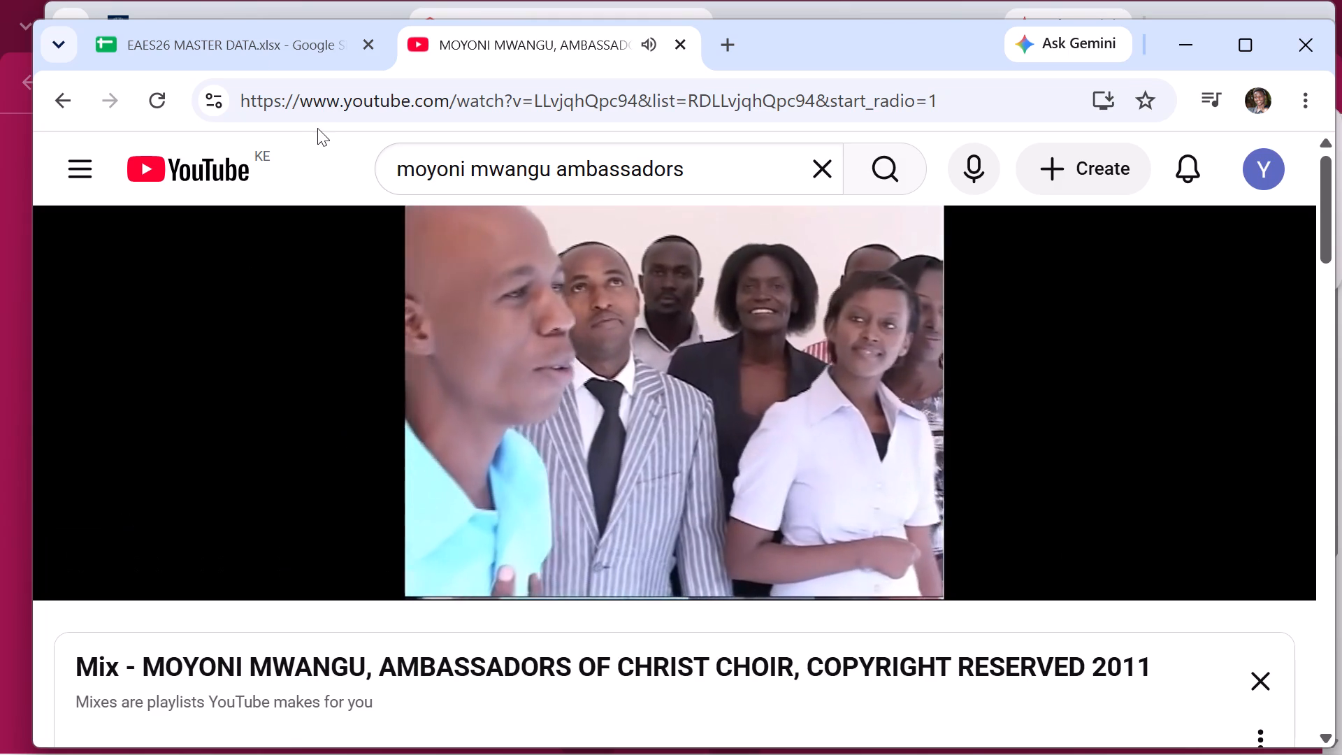
pyautogui.click(212, 42)
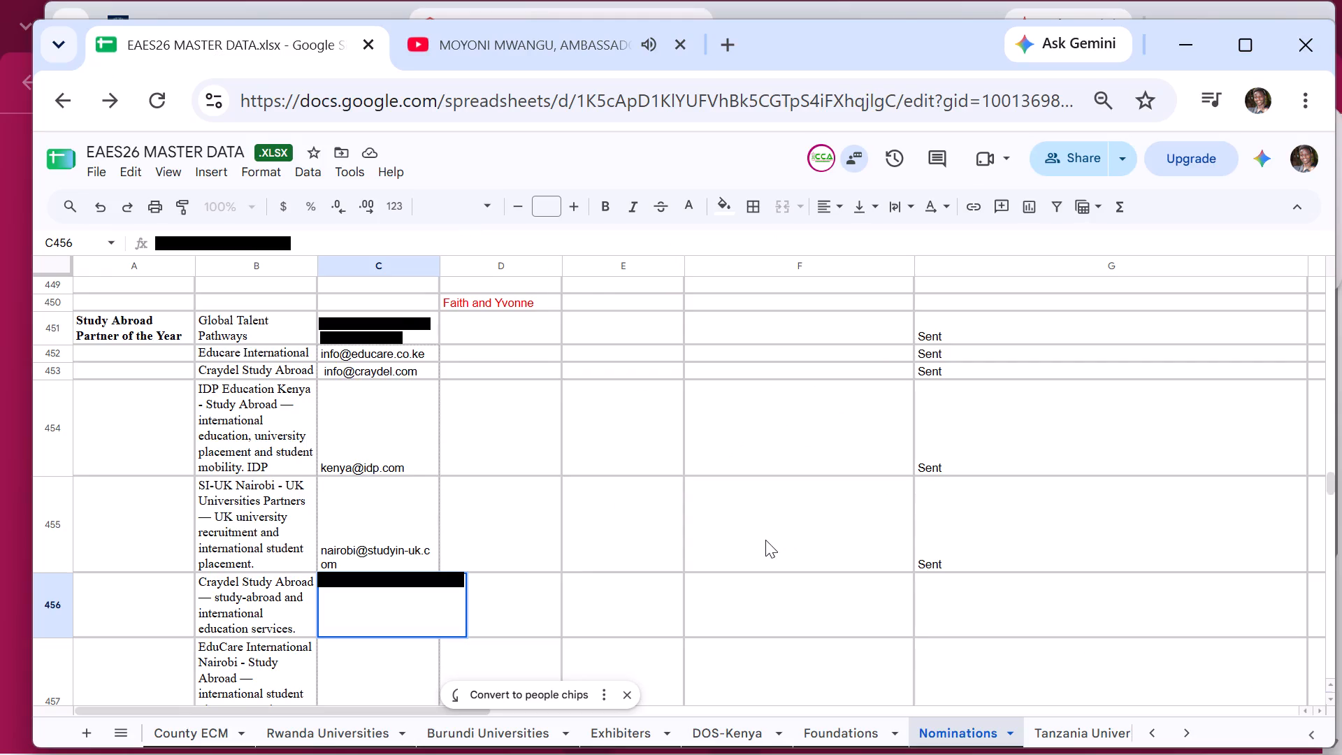
pyautogui.doubleClick(944, 582)
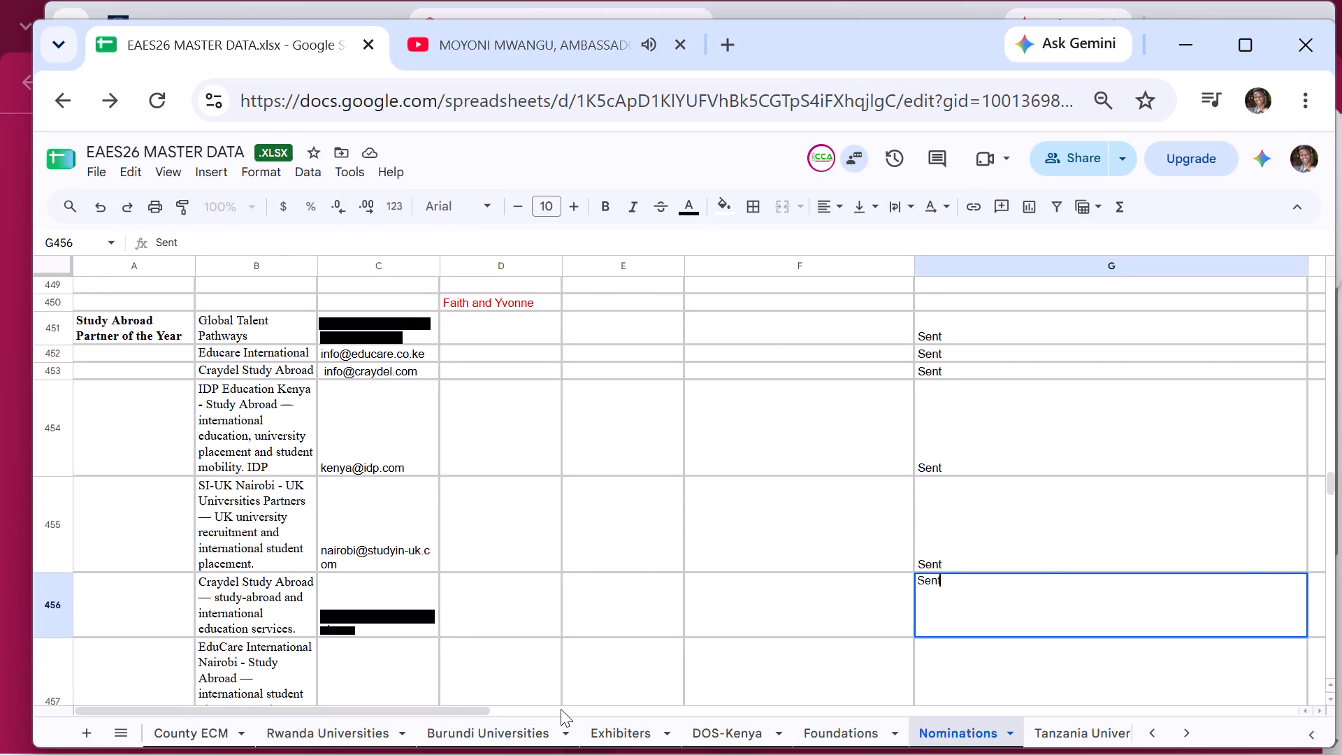
pyautogui.doubleClick(381, 679)
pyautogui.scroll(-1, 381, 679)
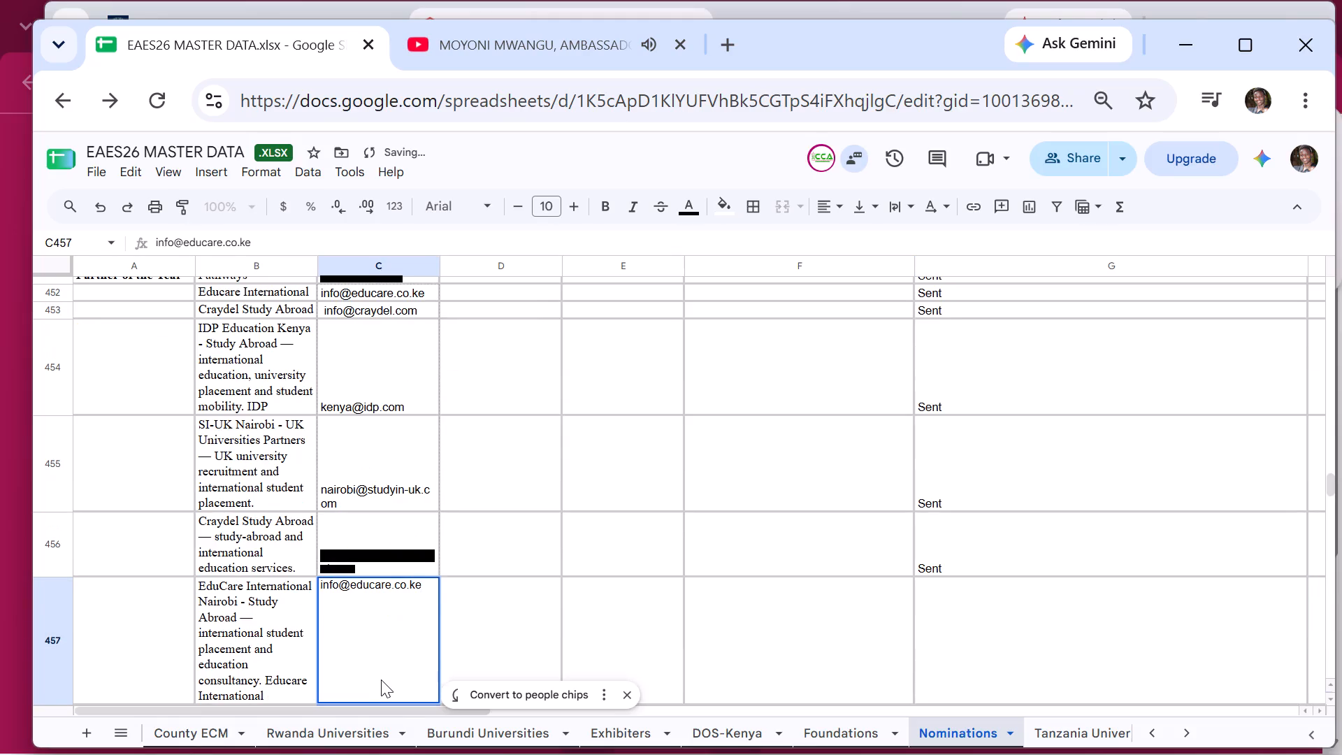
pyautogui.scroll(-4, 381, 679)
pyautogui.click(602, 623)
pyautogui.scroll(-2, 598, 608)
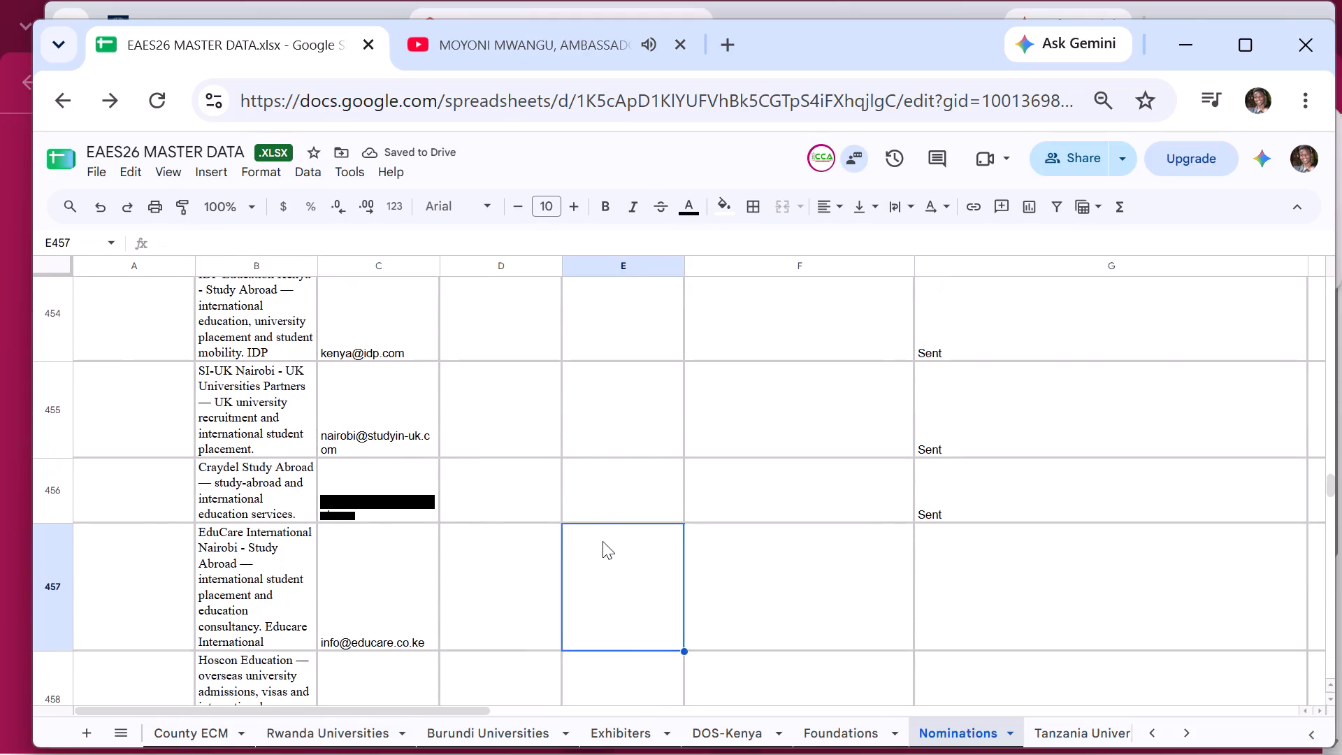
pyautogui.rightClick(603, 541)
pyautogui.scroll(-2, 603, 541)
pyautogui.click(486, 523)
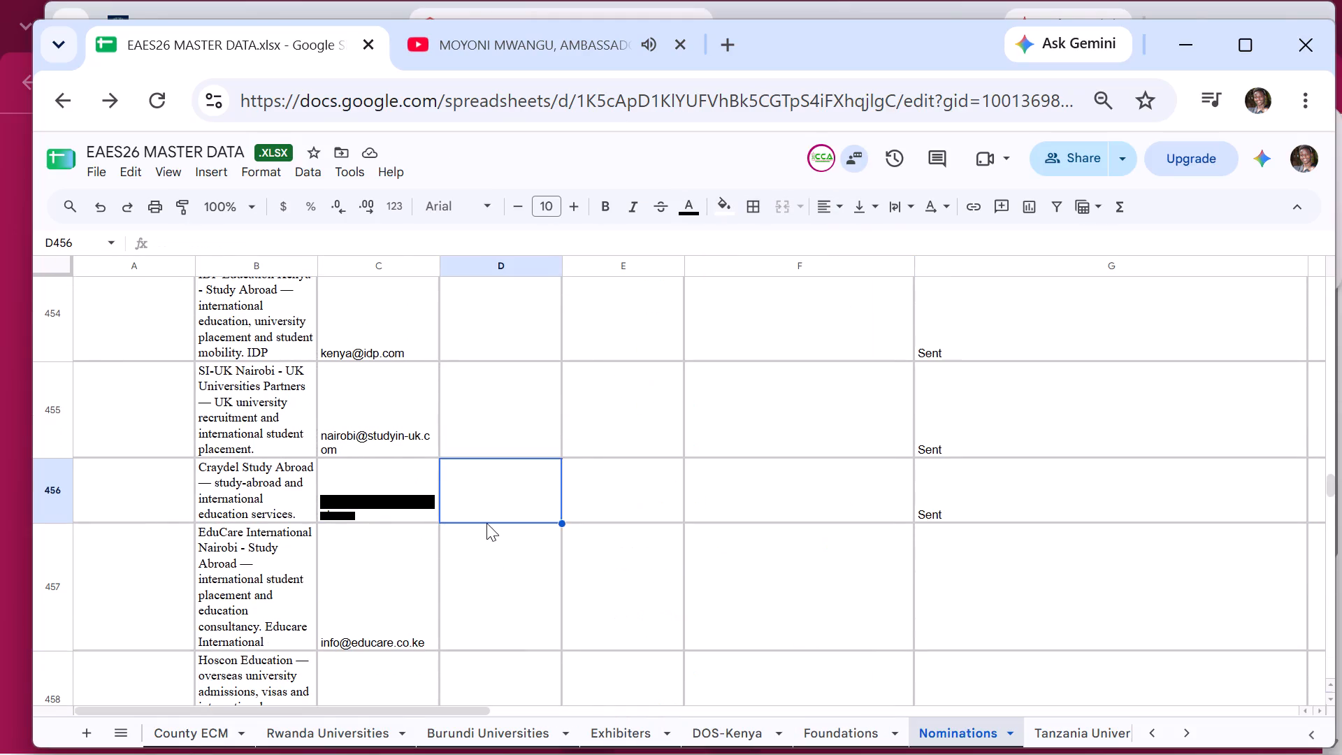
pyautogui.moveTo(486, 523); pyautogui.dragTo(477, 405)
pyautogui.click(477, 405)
# Copy the e-mail address of the EduCare International Nairobi nominee from row 457 of the Nominations sheet.
pyautogui.scroll(-1, 477, 405)
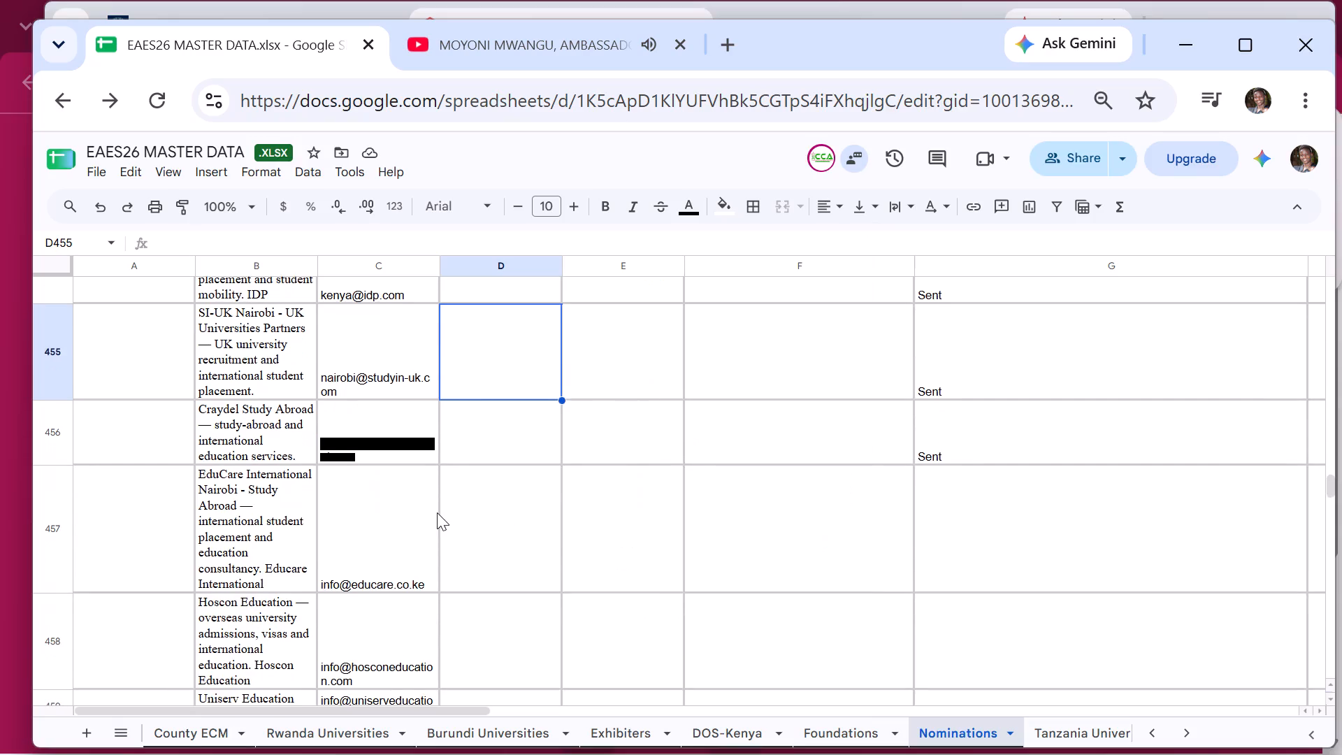
pyautogui.doubleClick(394, 524)
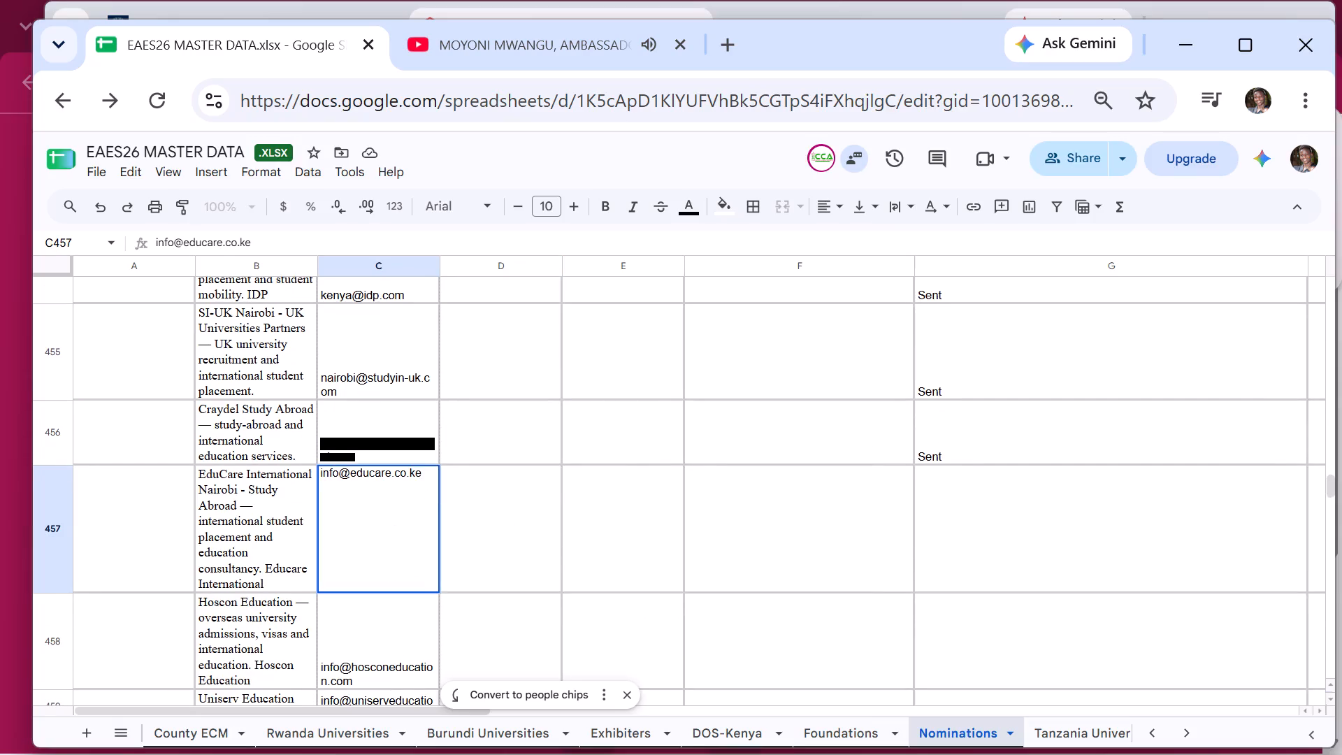
pyautogui.moveTo(420, 475); pyautogui.dragTo(324, 466)
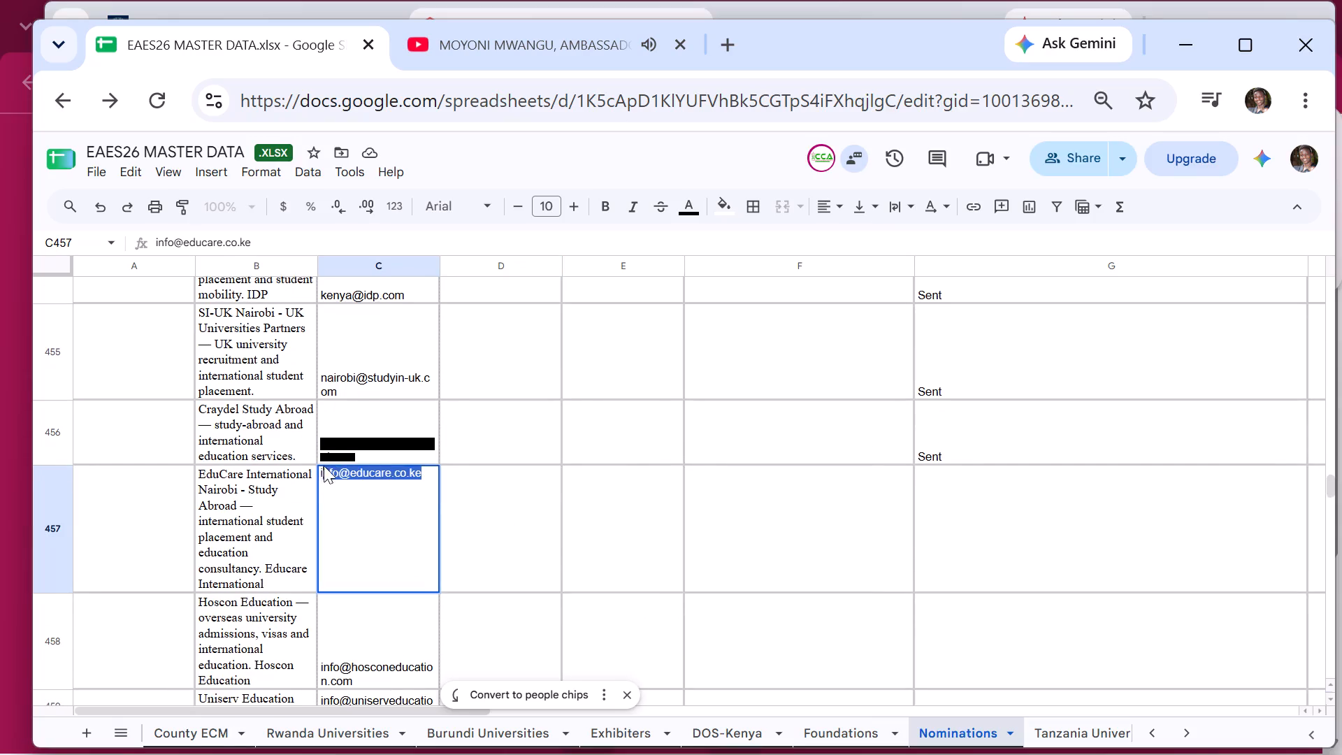
pyautogui.moveTo(324, 466); pyautogui.dragTo(311, 465)
pyautogui.hotkey('ctrl', 'c')
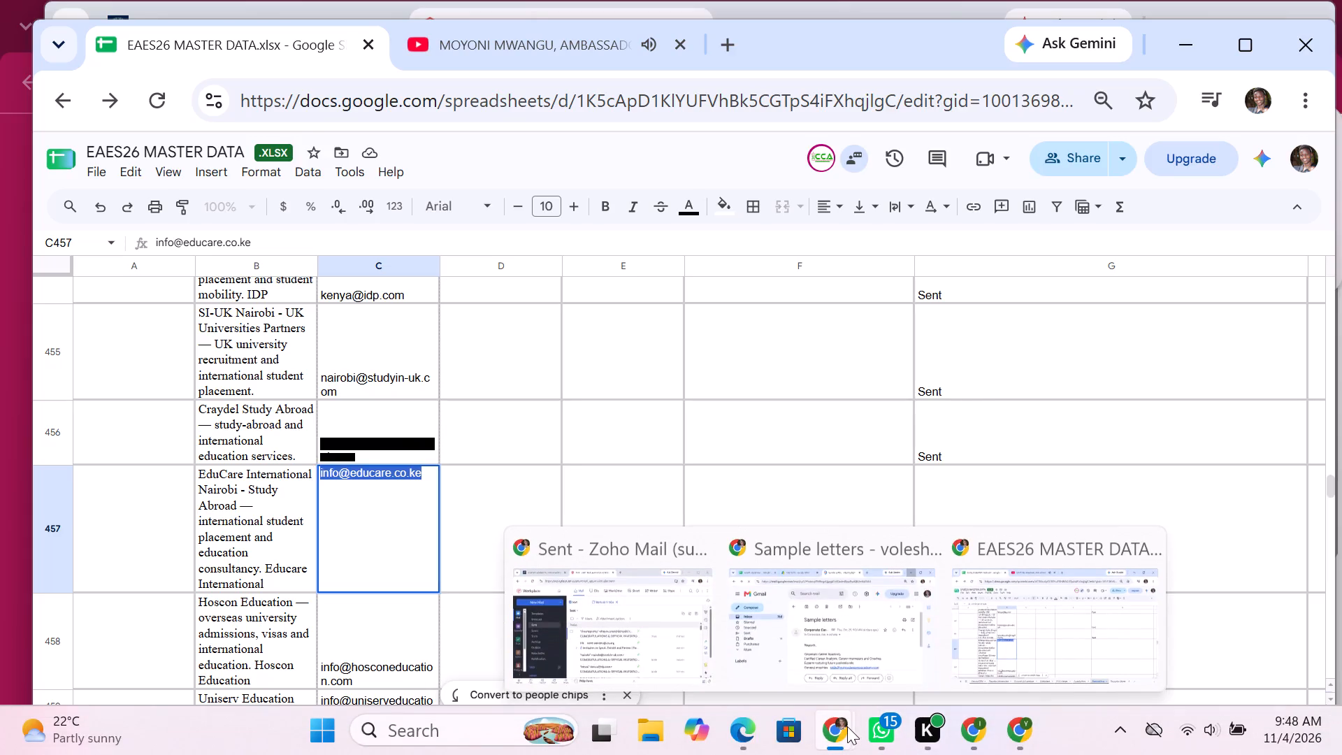
# Switch from the nominations spreadsheet to the open mail window.
pyautogui.moveTo(847, 726); pyautogui.dragTo(776, 667)
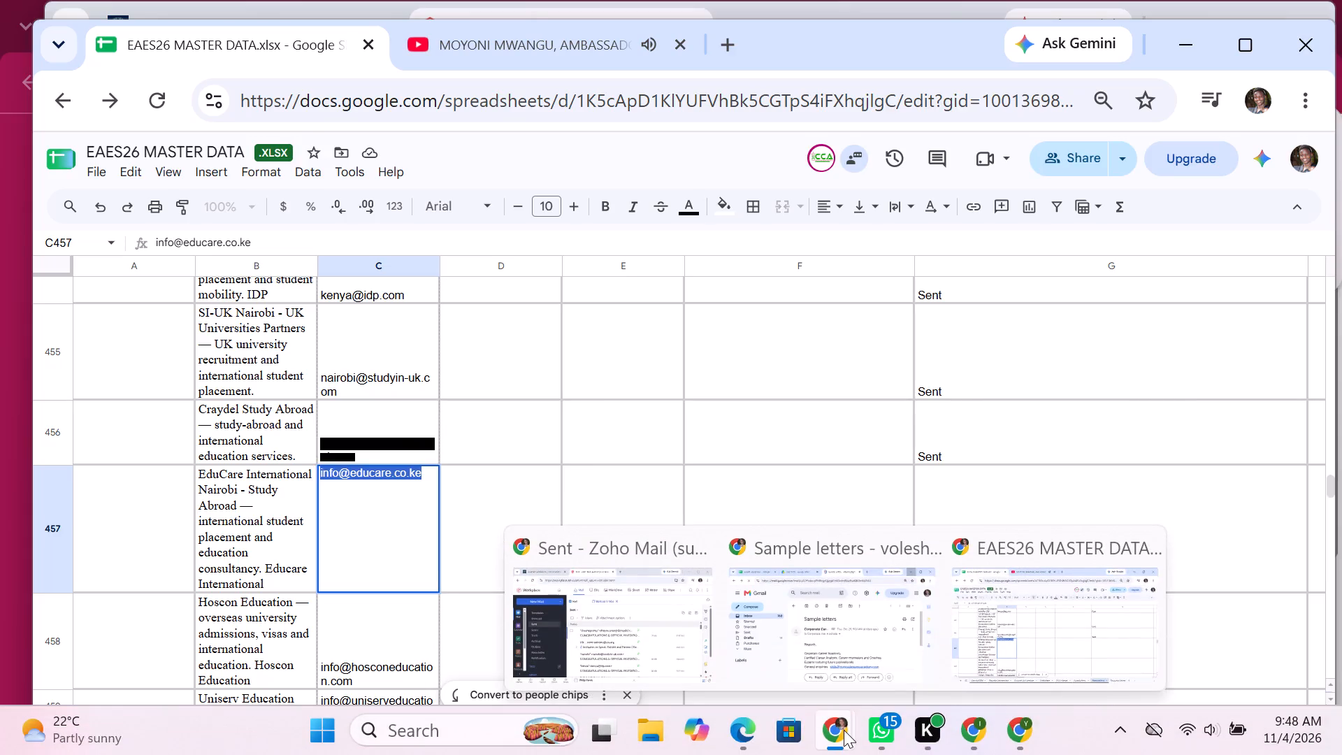
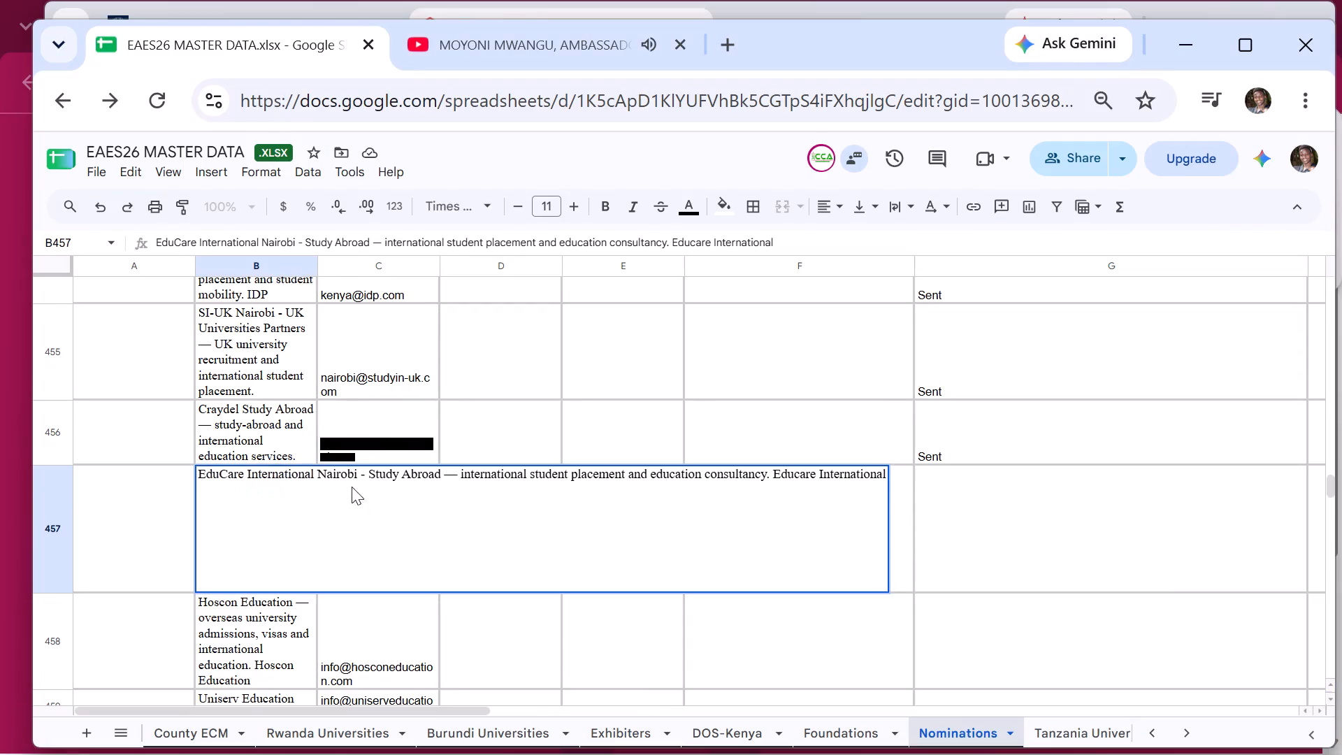
# Copy the name "EduCare International Nairobi" from the nominee description in cell B457 of the Nominations sheet.
pyautogui.moveTo(356, 473); pyautogui.dragTo(185, 478)
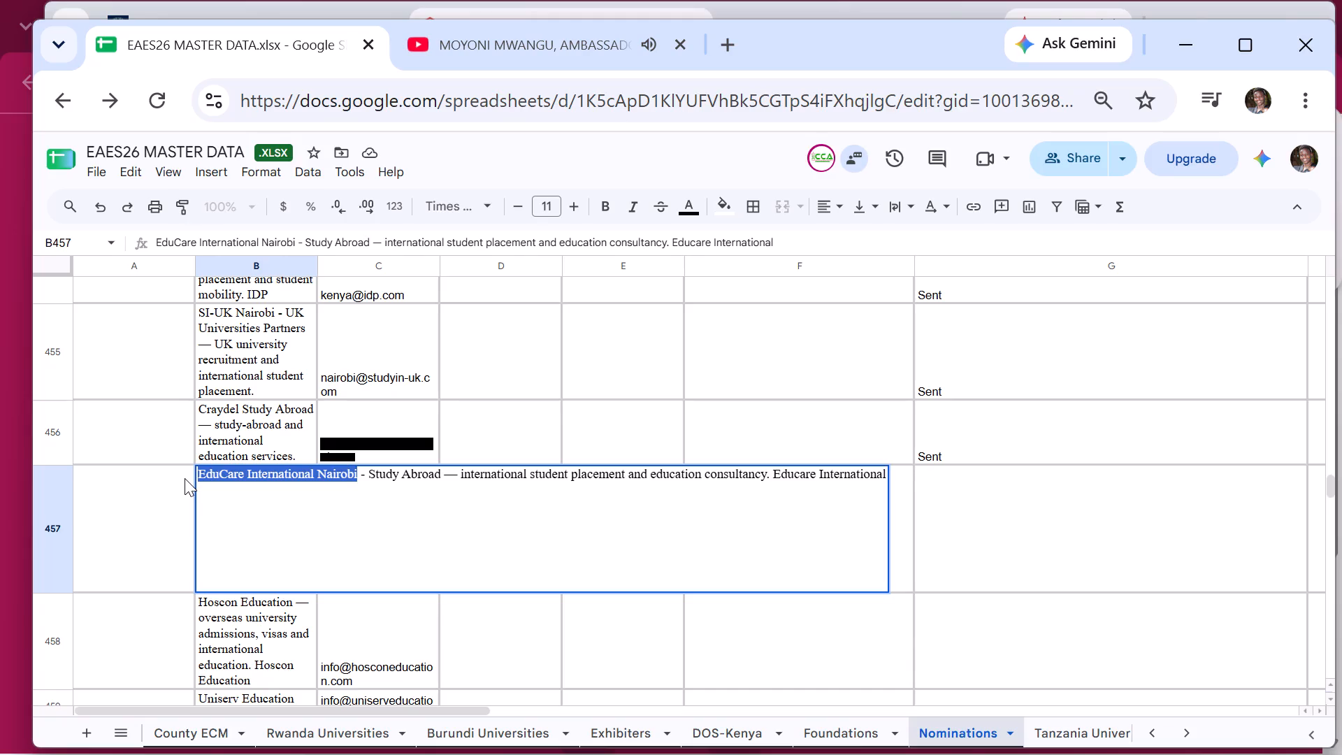
pyautogui.hotkey('ctrl', 'c')
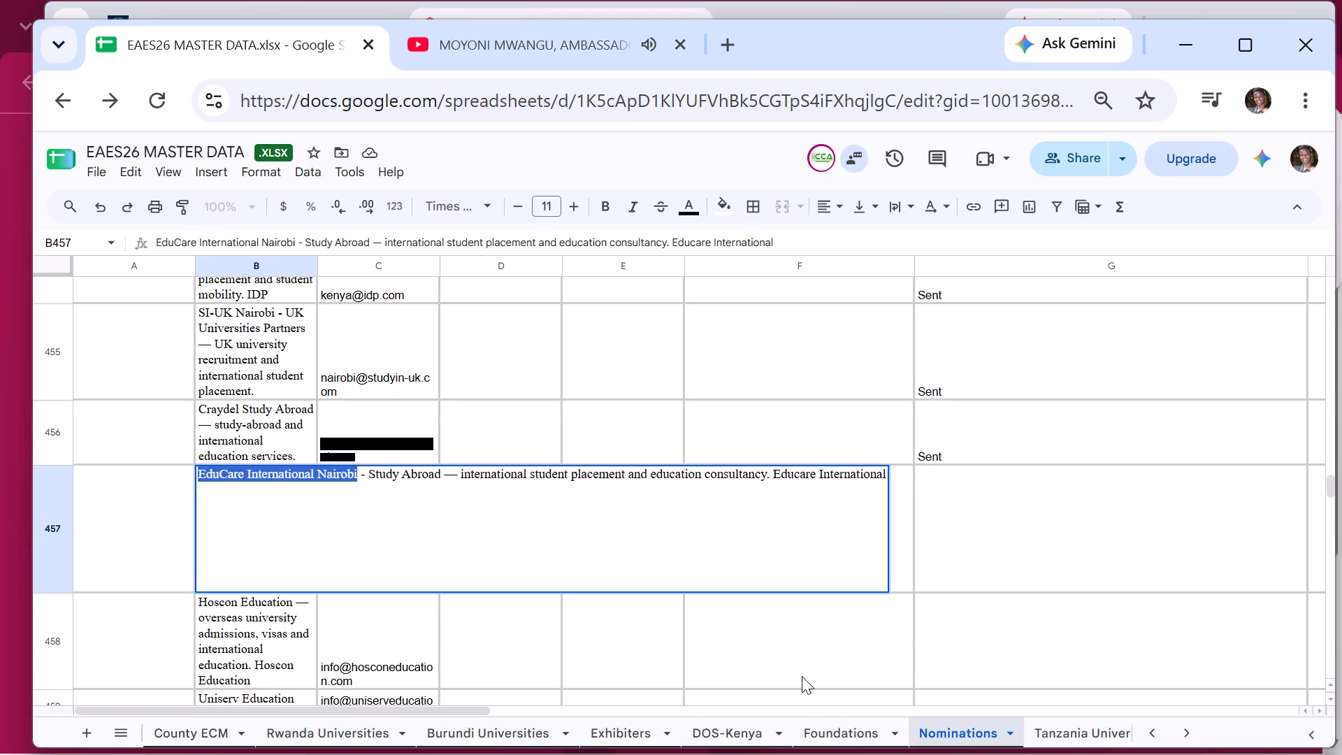
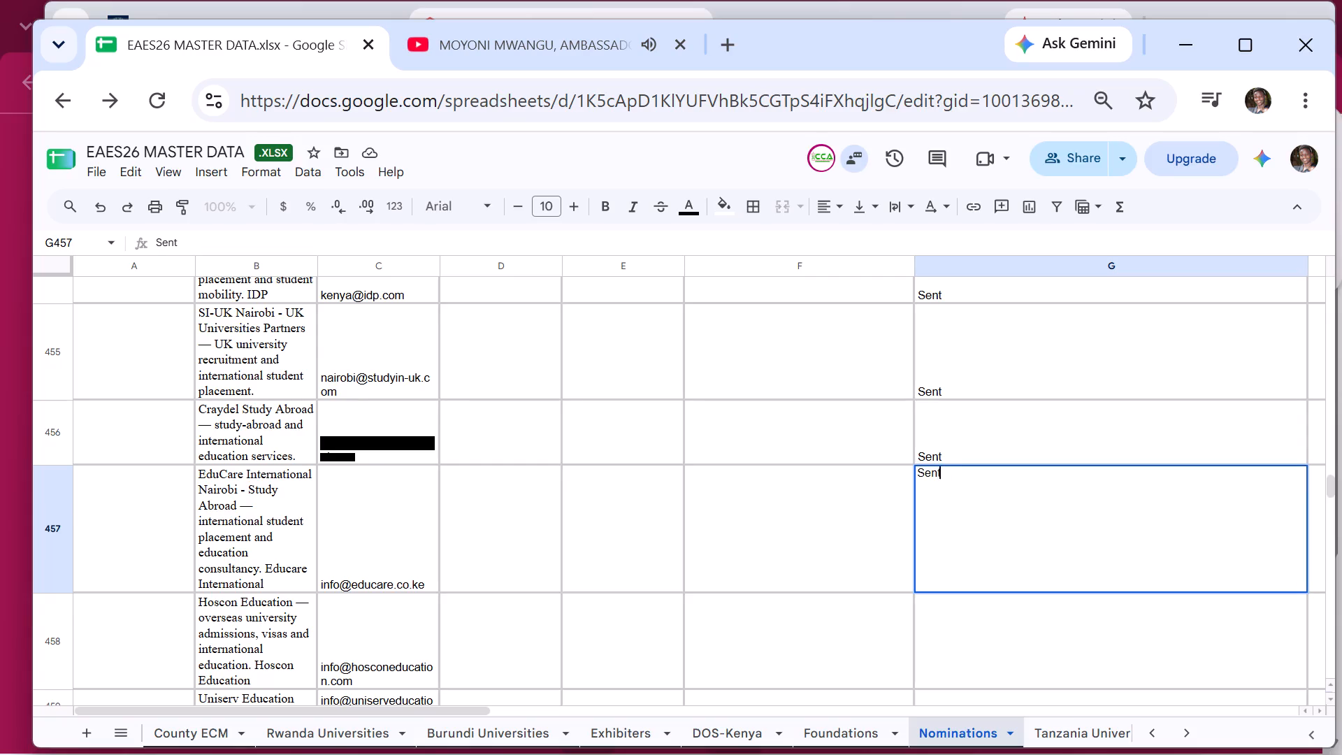
# Copy the Hoscon Education nominee's e-mail address from cell C458 of the Nominations sheet.
pyautogui.doubleClick(393, 638)
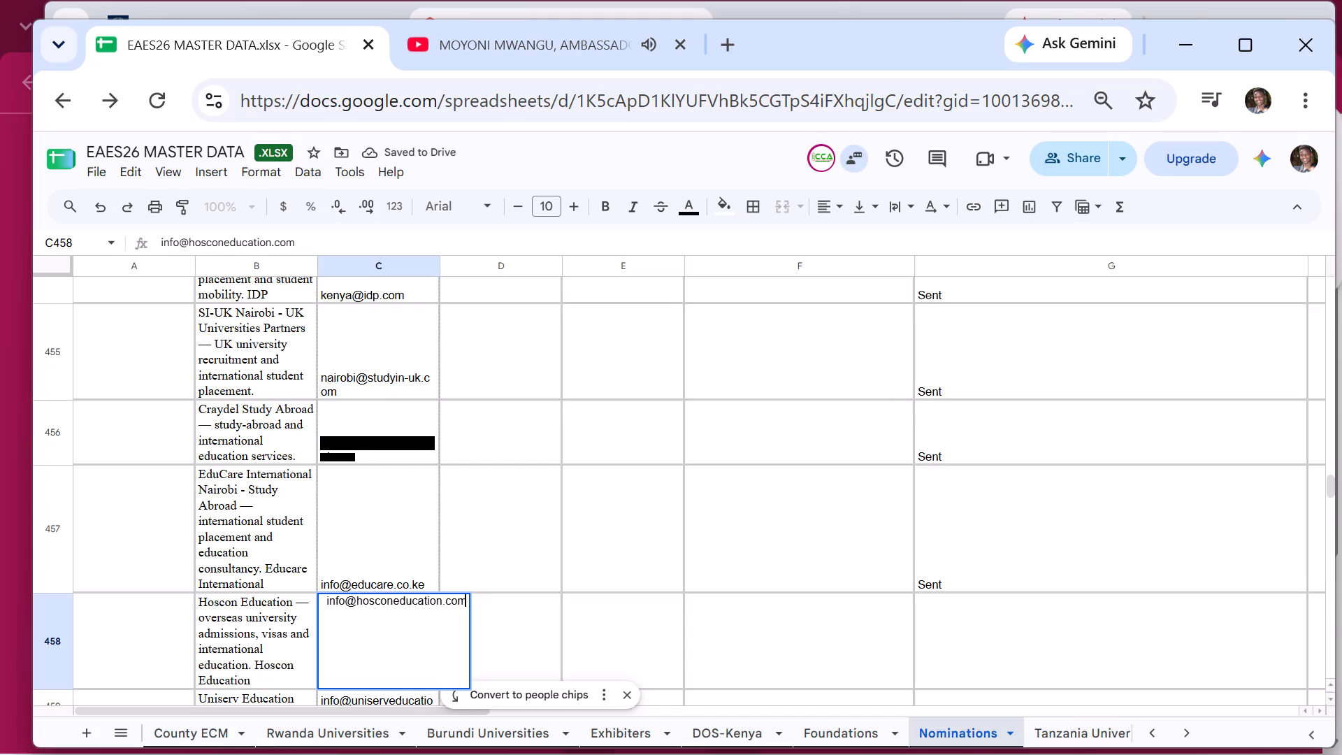
pyautogui.moveTo(466, 600); pyautogui.dragTo(288, 610)
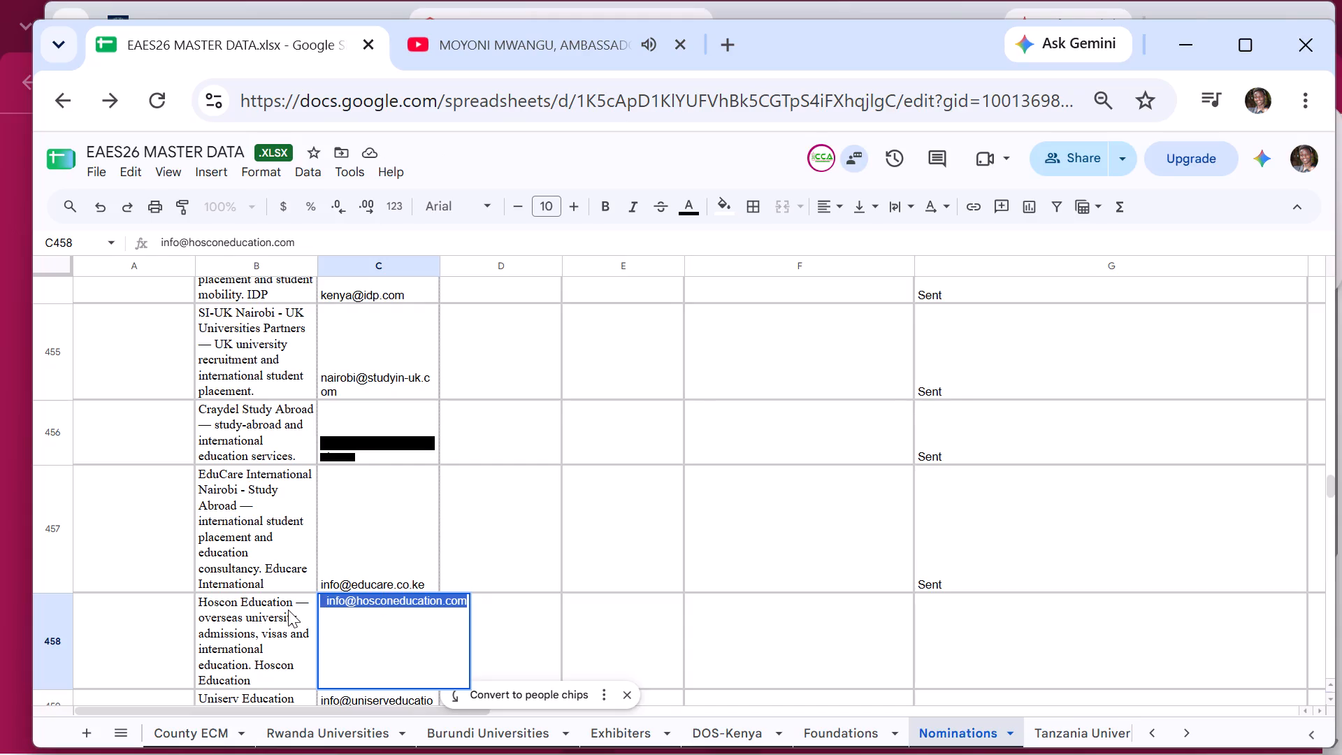
pyautogui.hotkey('ctrl', 'c')
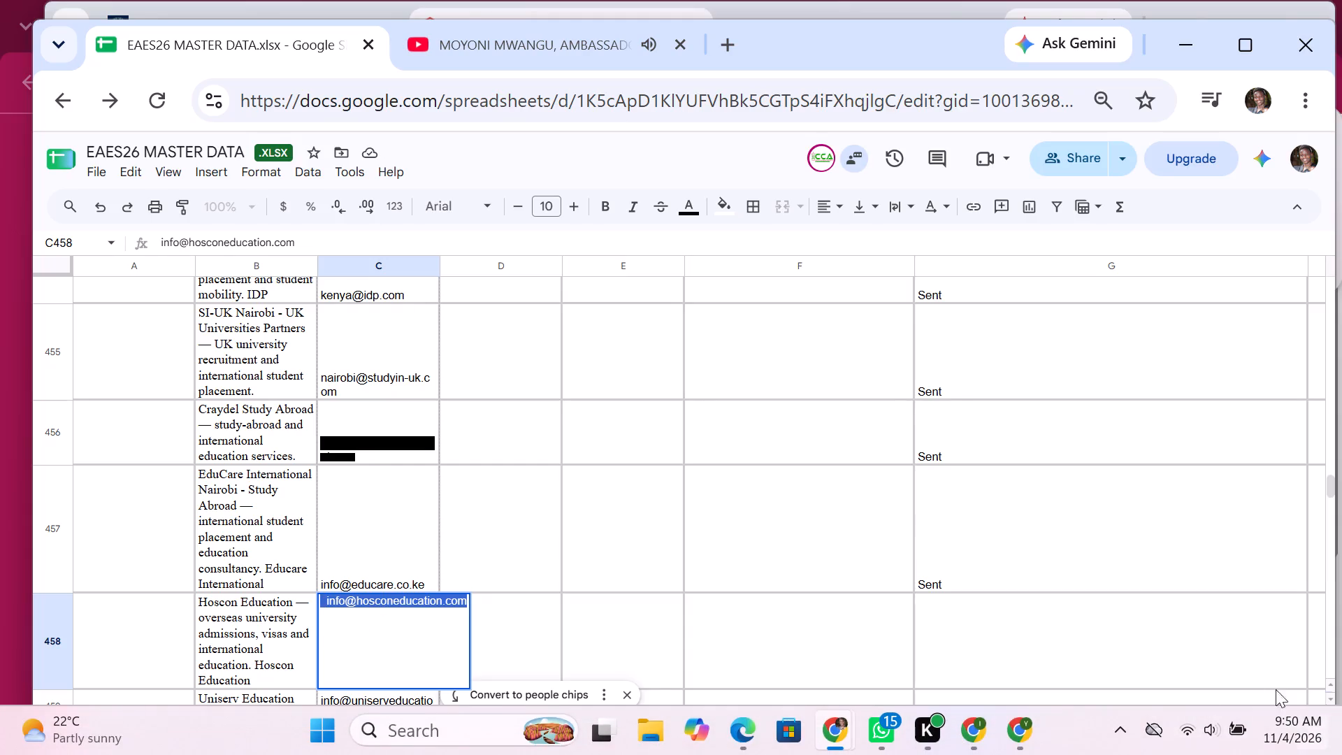
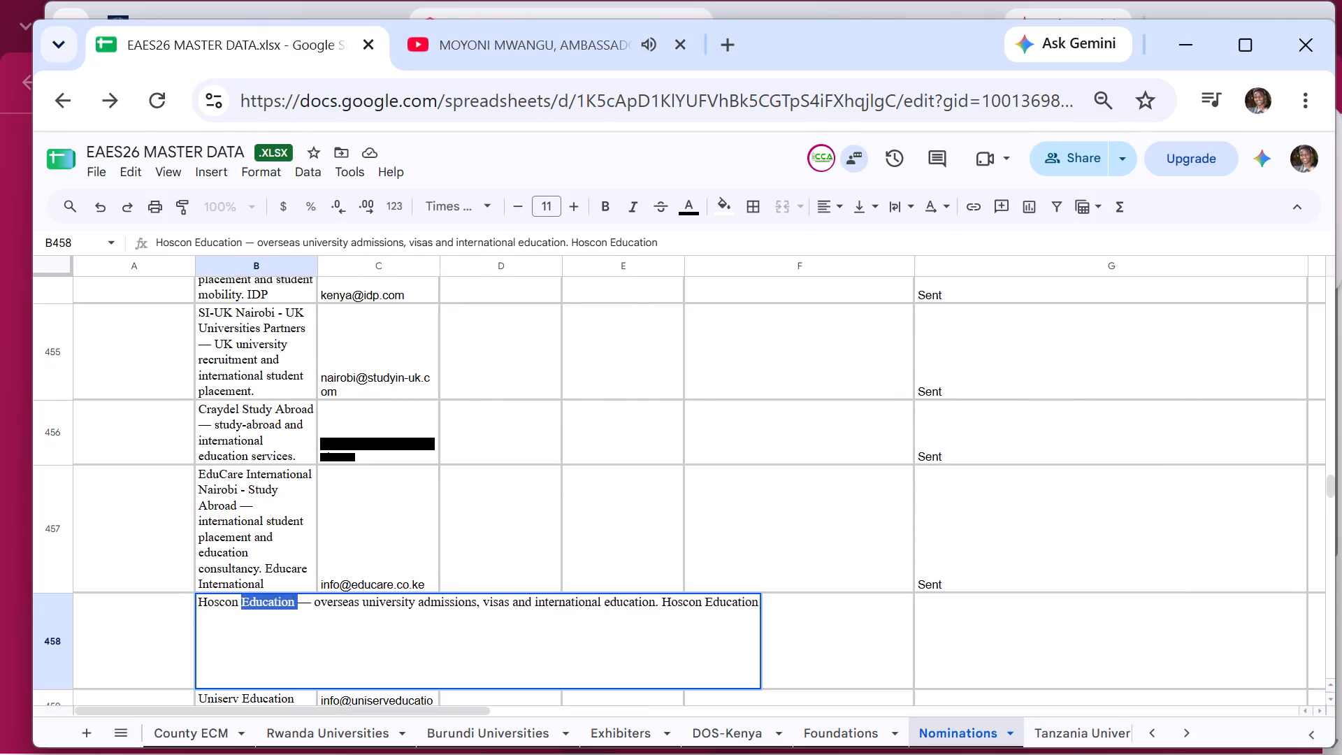
# Copy the name "Hoscon Education" from the nominee description in cell B458 of the Nominations sheet.
pyautogui.moveTo(266, 600); pyautogui.dragTo(178, 605)
pyautogui.hotkey('ctrl', 'c')
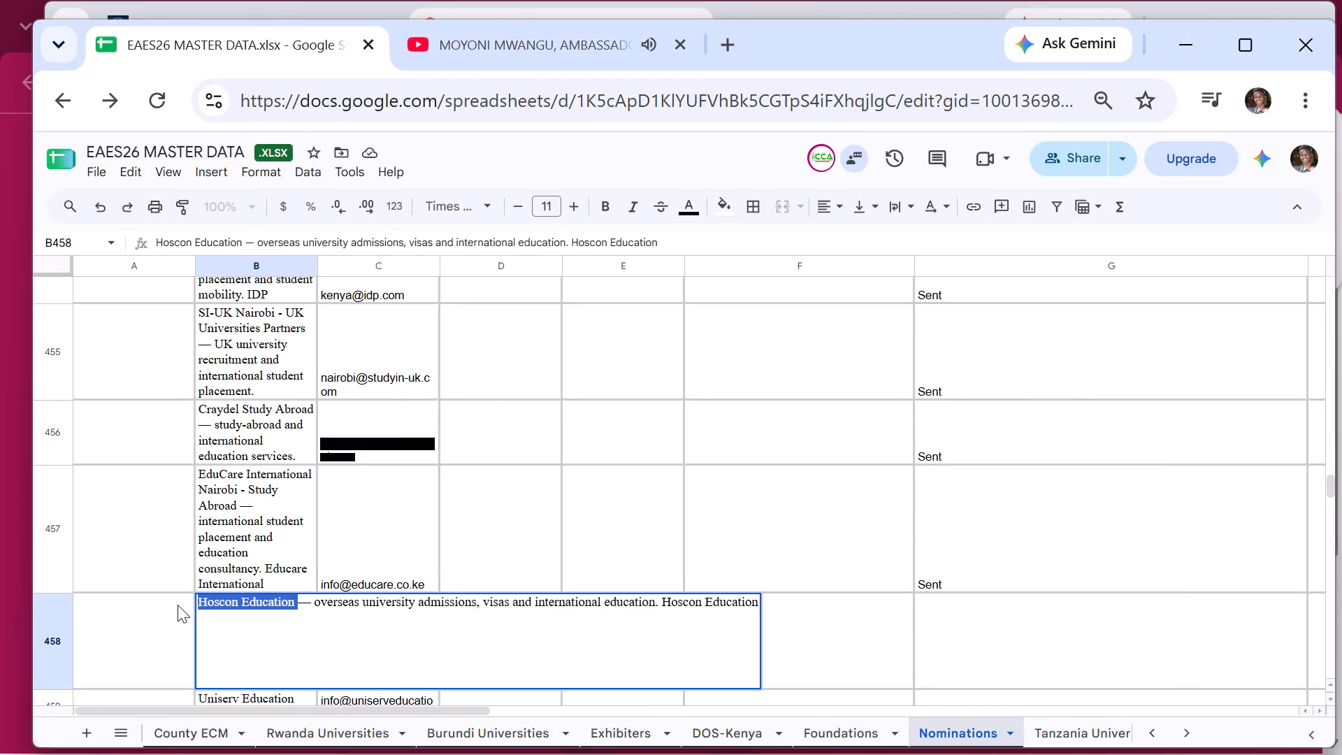
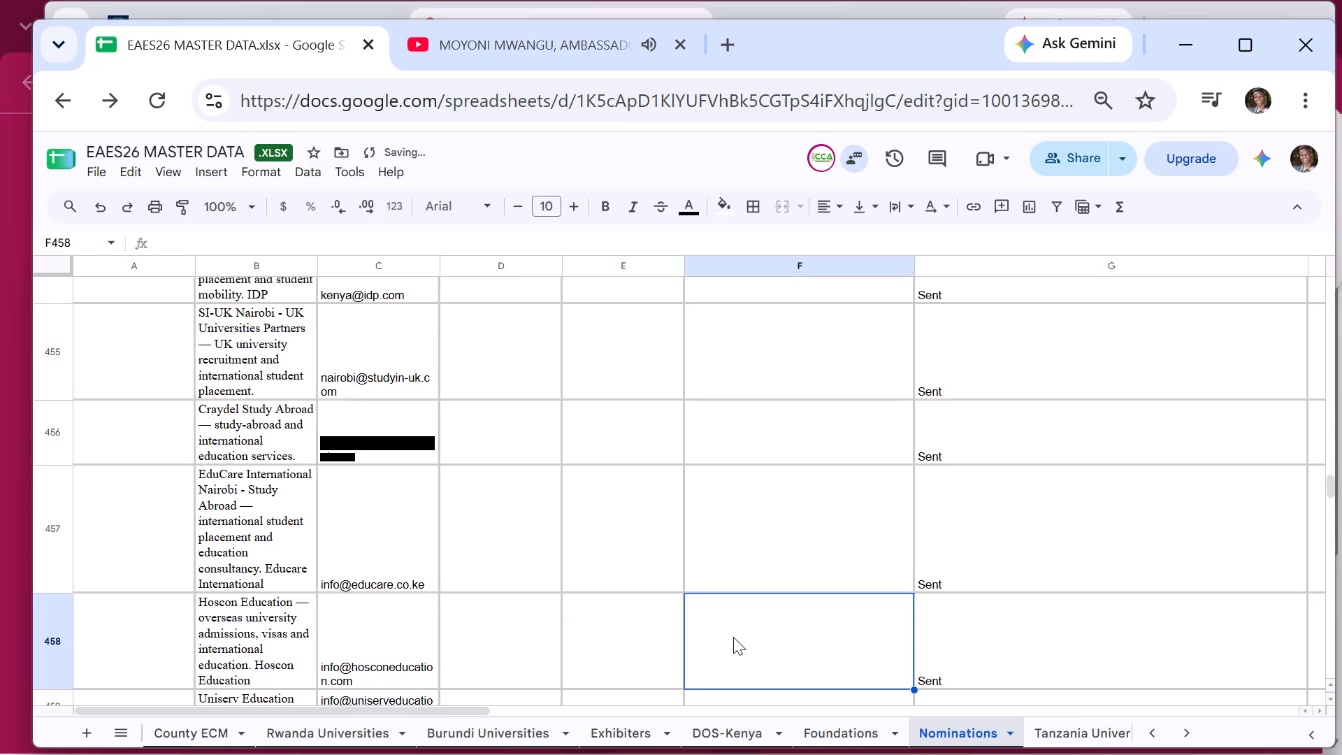
# Find the next unsent Study Abroad nominees below the Hoscon Education row of the Nominations sheet.
pyautogui.scroll(-4, 733, 637)
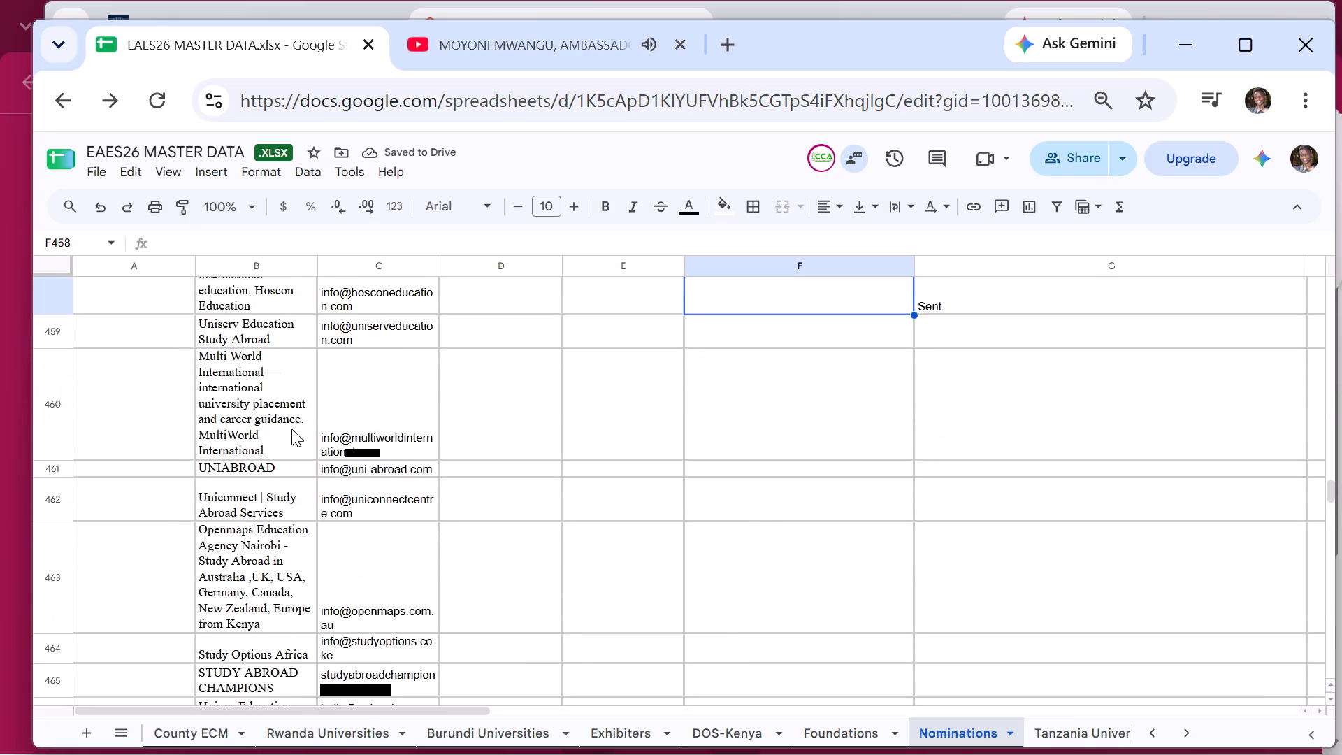
# Copy the e-mail address of Uniserv Education Study Abroad from cell C459 of the Nominations sheet.
pyautogui.doubleClick(390, 327)
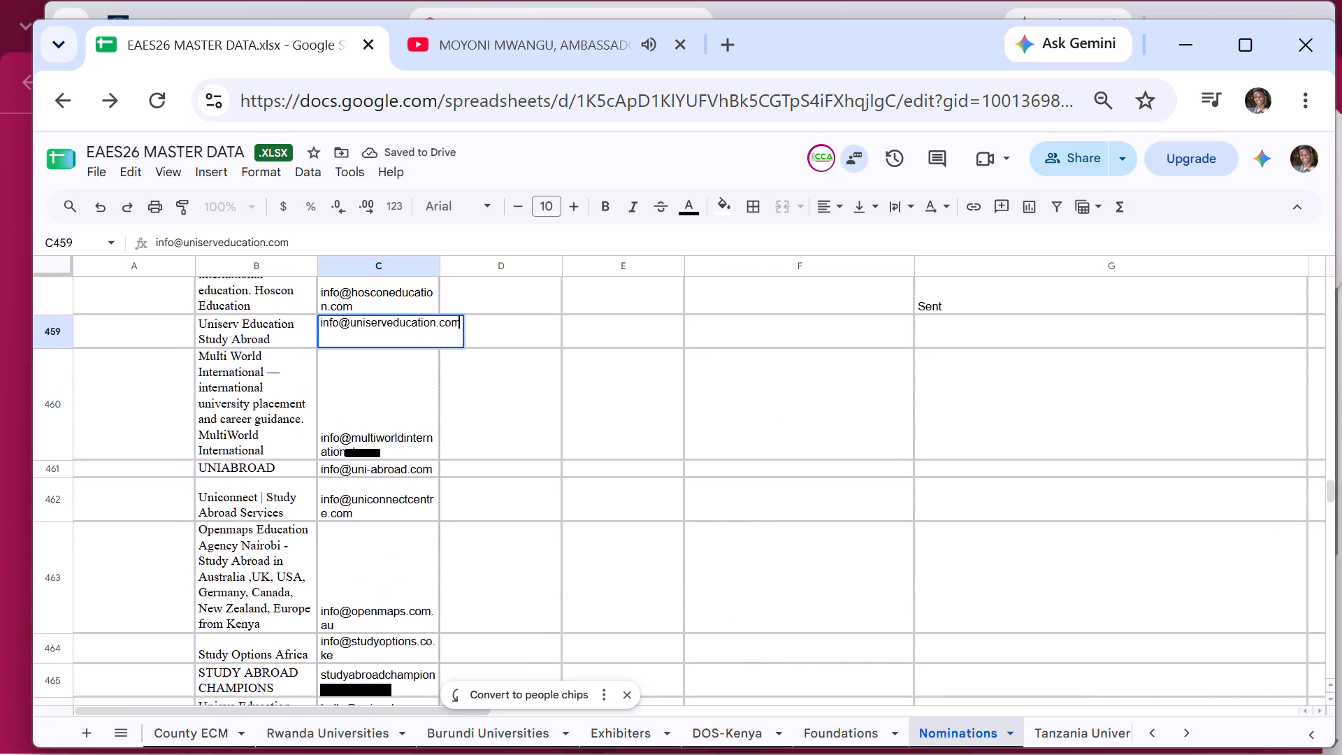
pyautogui.moveTo(458, 322); pyautogui.dragTo(293, 311)
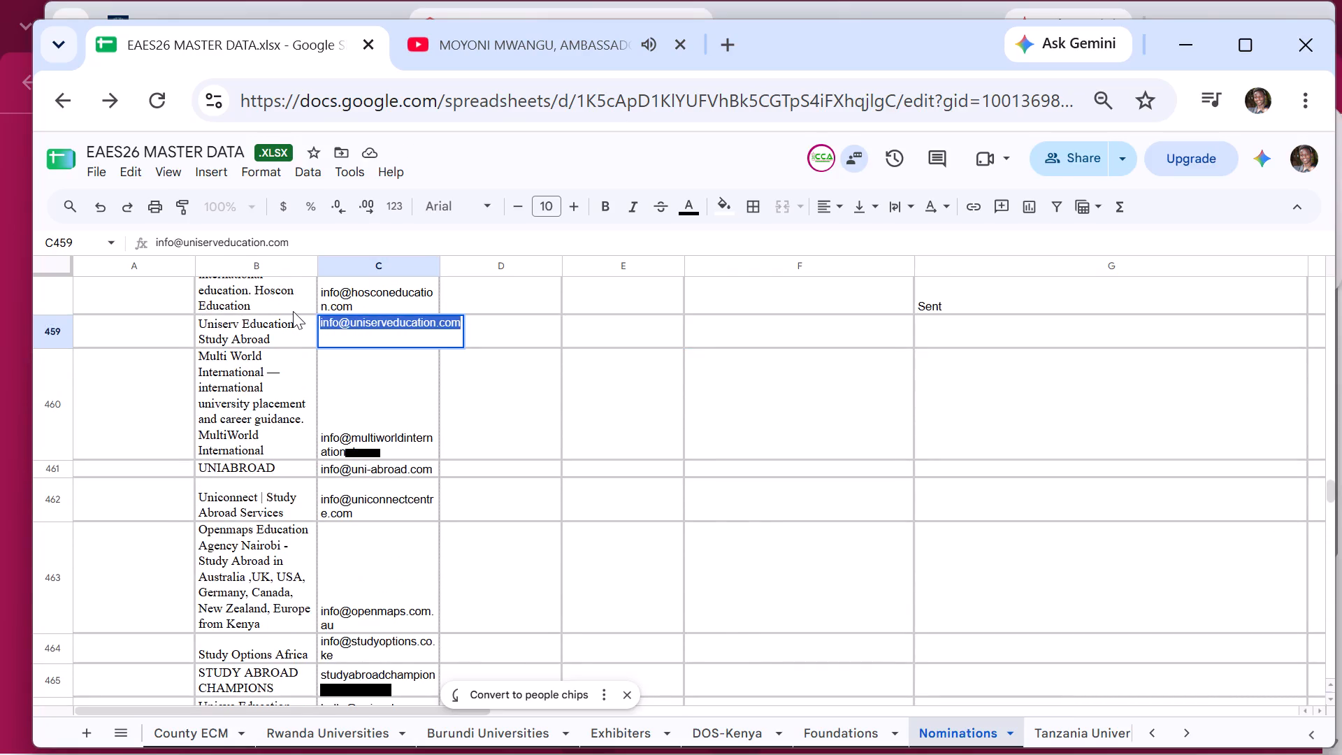
pyautogui.hotkey('ctrl', 'c')
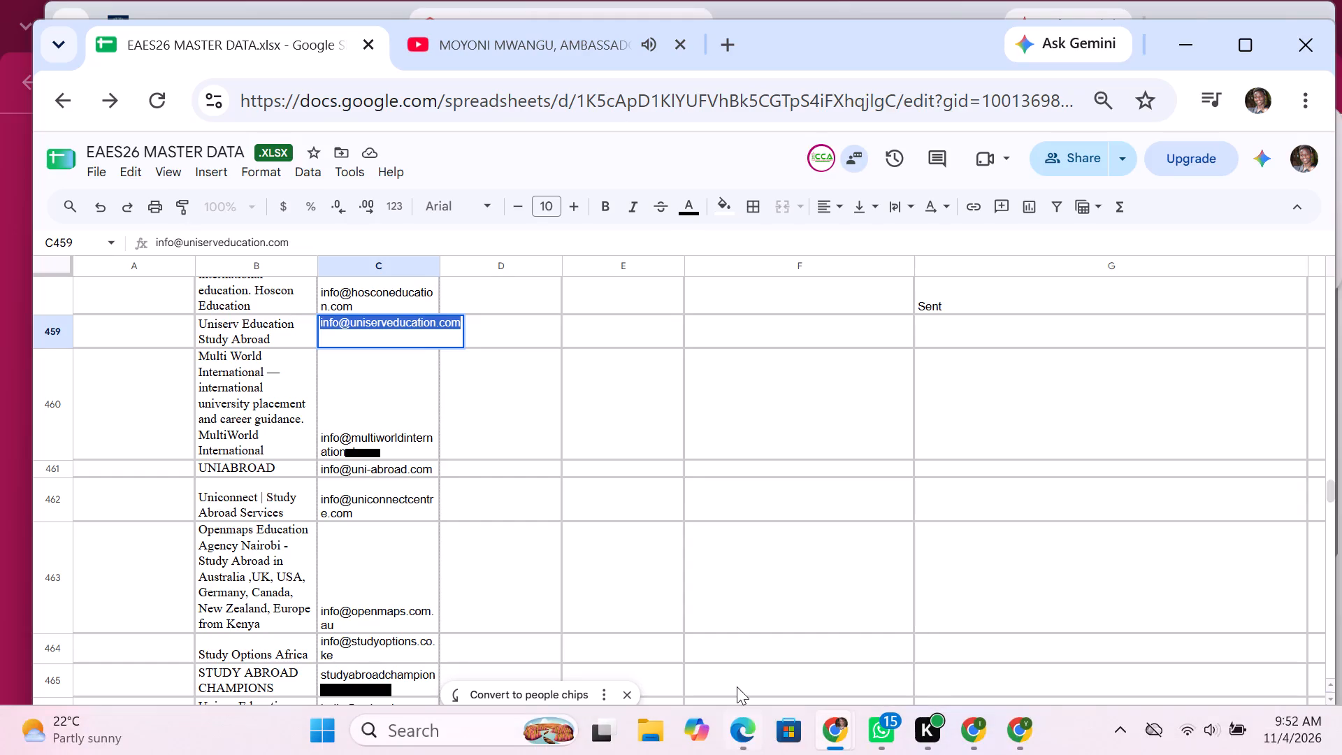
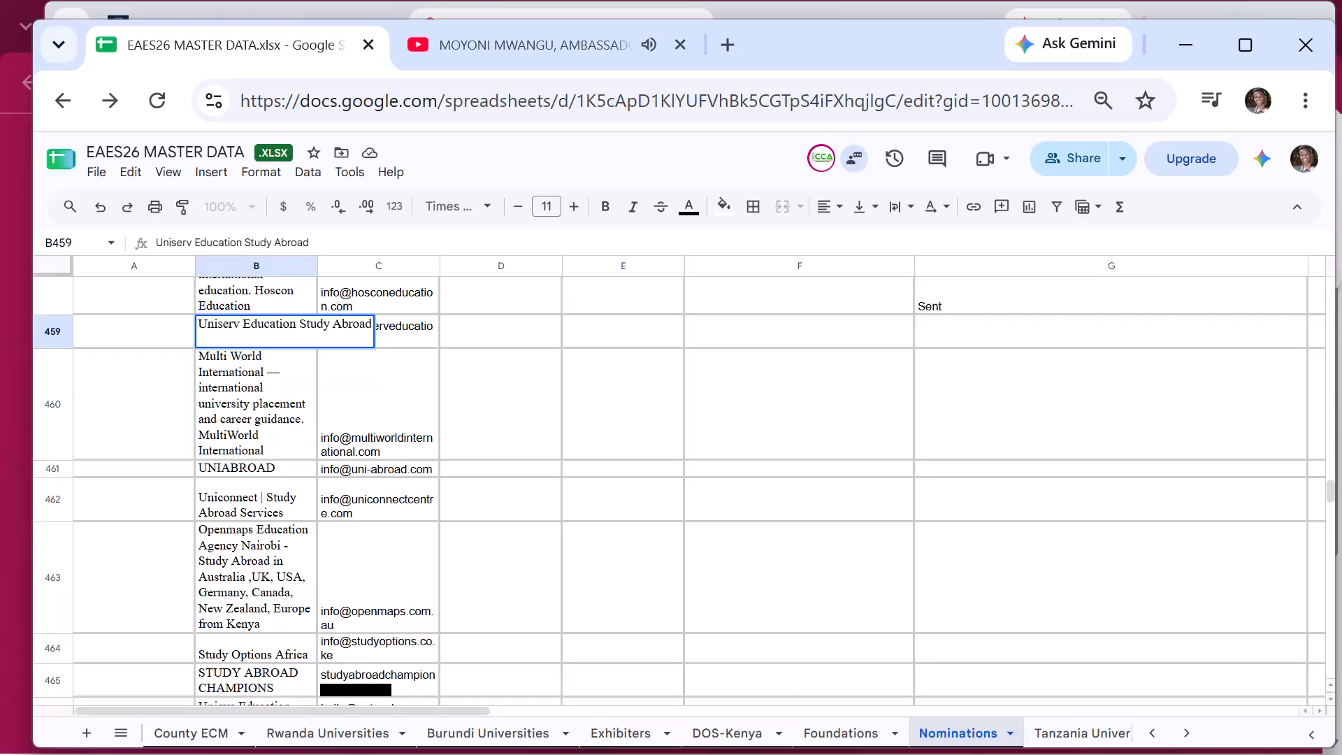
# Copy the nominee name "Uniserv Education Study Abroad" from row 459 of the Nominations sheet.
pyautogui.moveTo(370, 323); pyautogui.dragTo(180, 317)
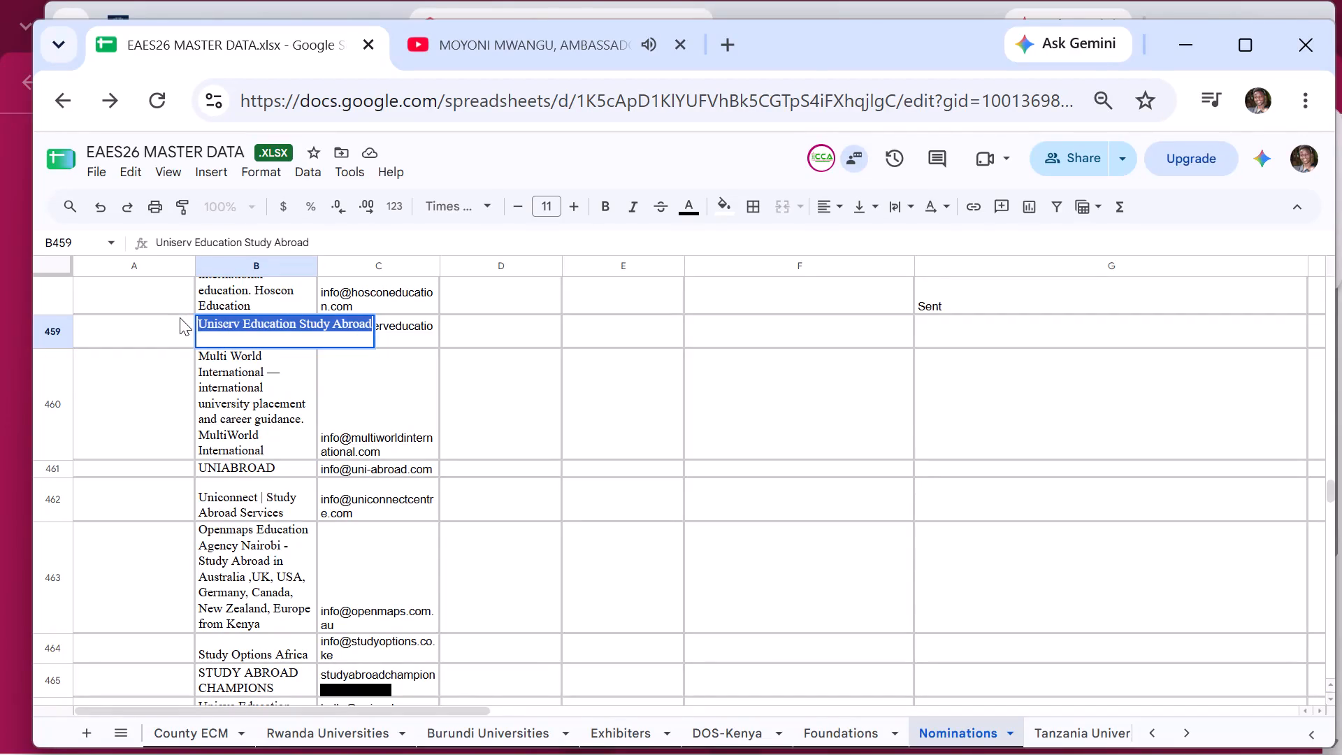
pyautogui.hotkey('ctrl', 'c')
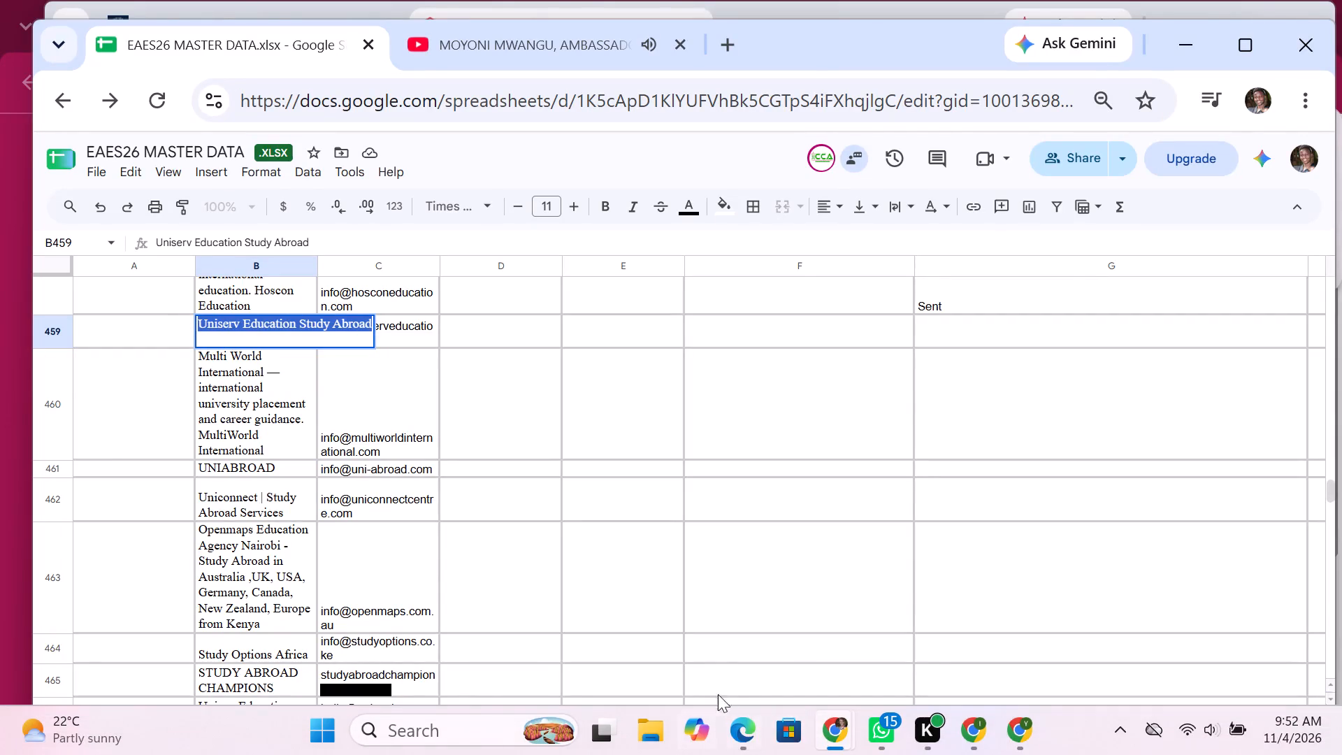
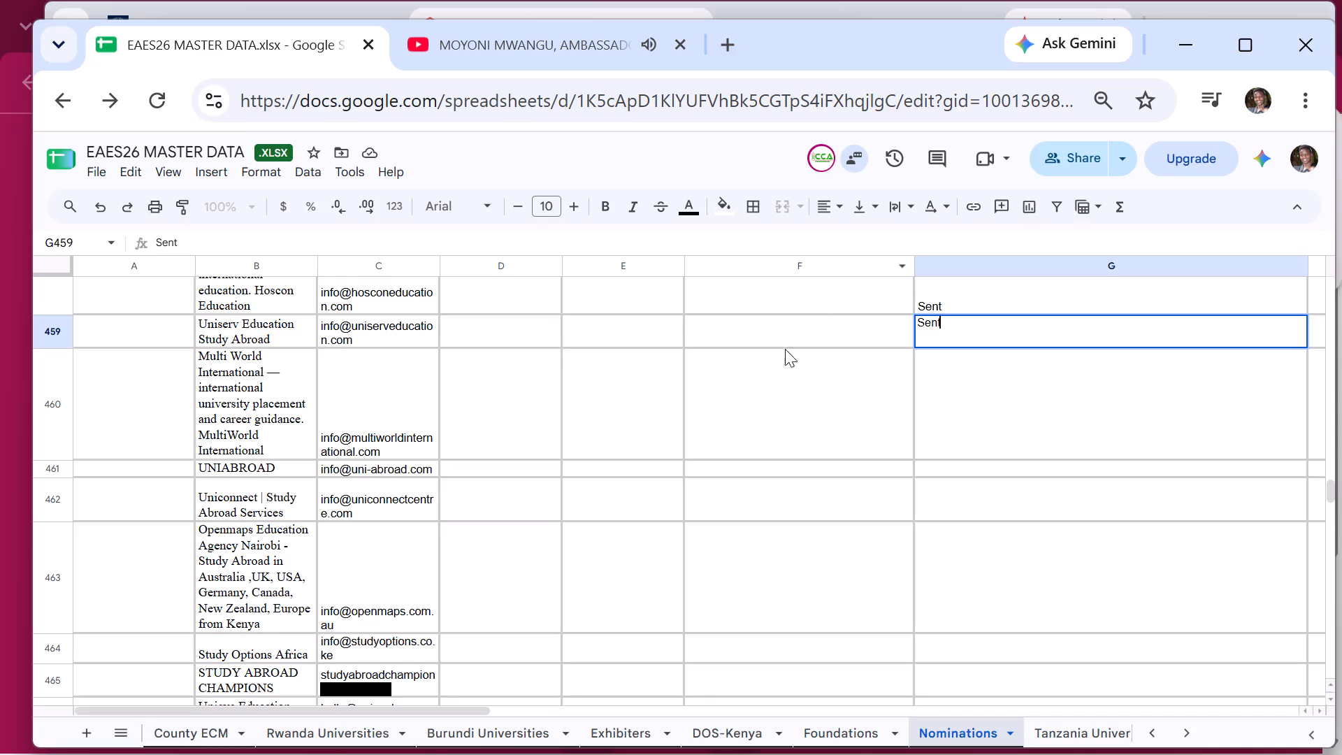
# Copy the e-mail address of the nominee MultiWorld International from cell C460 of the Nominations sheet.
pyautogui.click(389, 406)
pyautogui.click(389, 406)
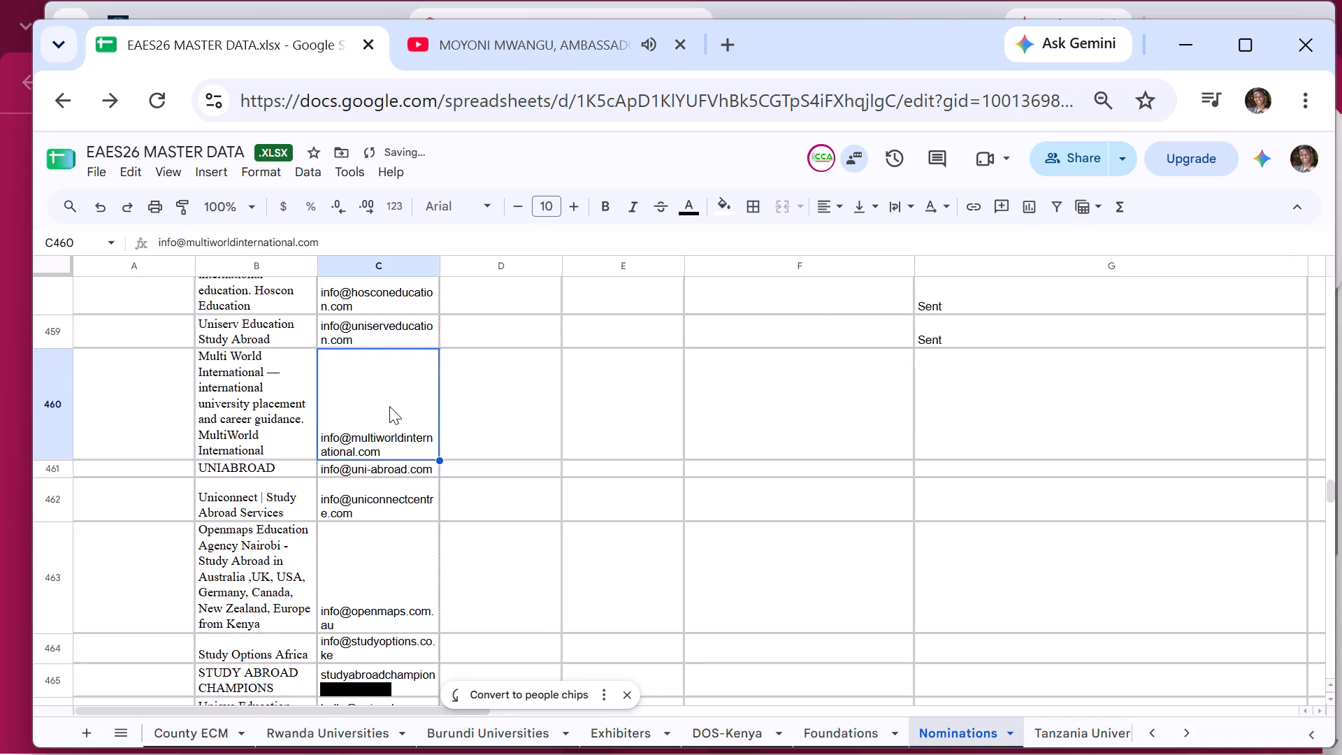
pyautogui.doubleClick(359, 394)
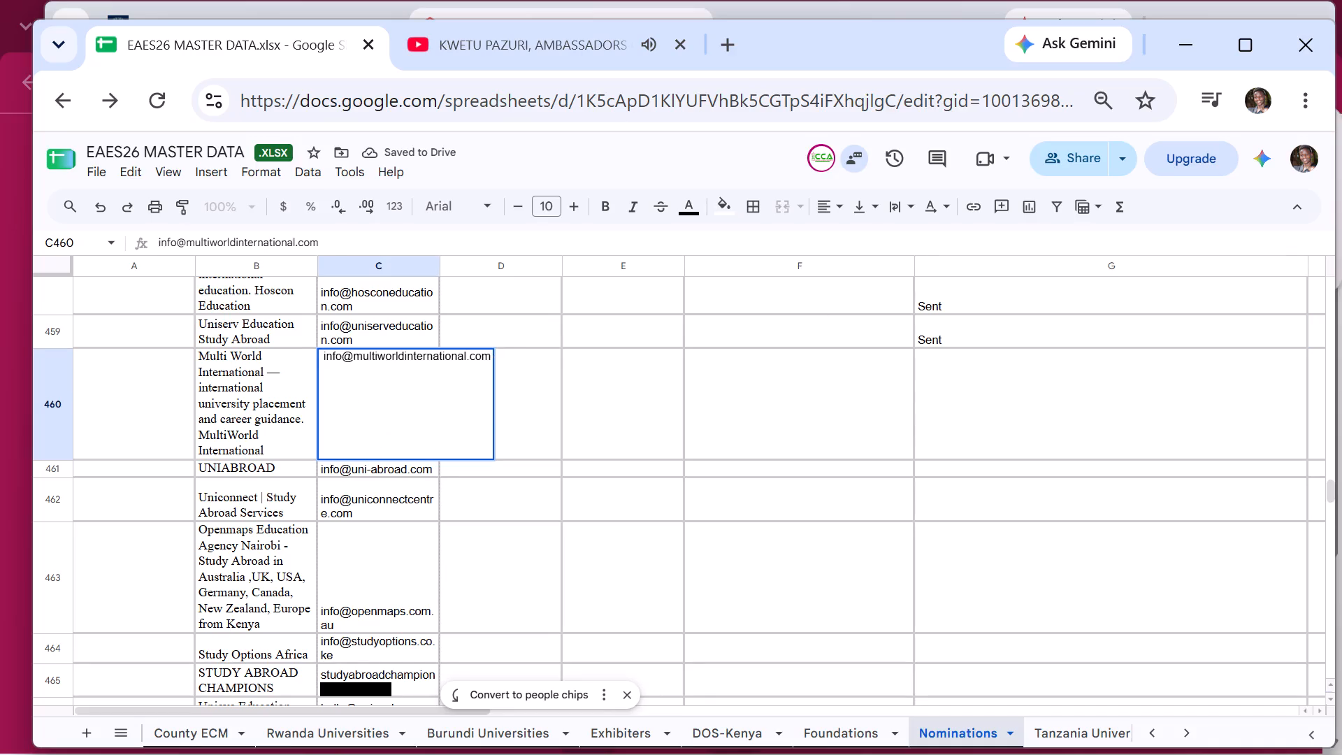
pyautogui.moveTo(491, 353); pyautogui.dragTo(327, 343)
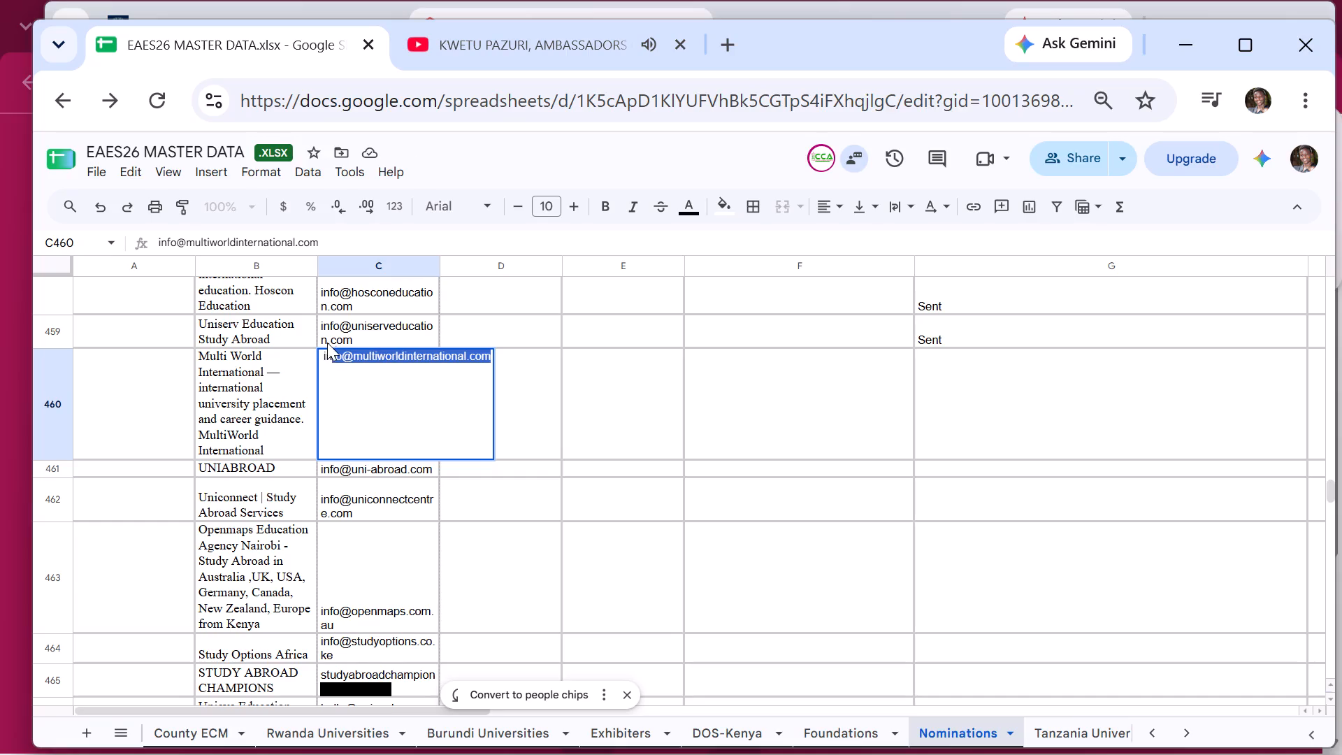
pyautogui.moveTo(327, 343); pyautogui.dragTo(308, 340)
pyautogui.hotkey('ctrl', 'c')
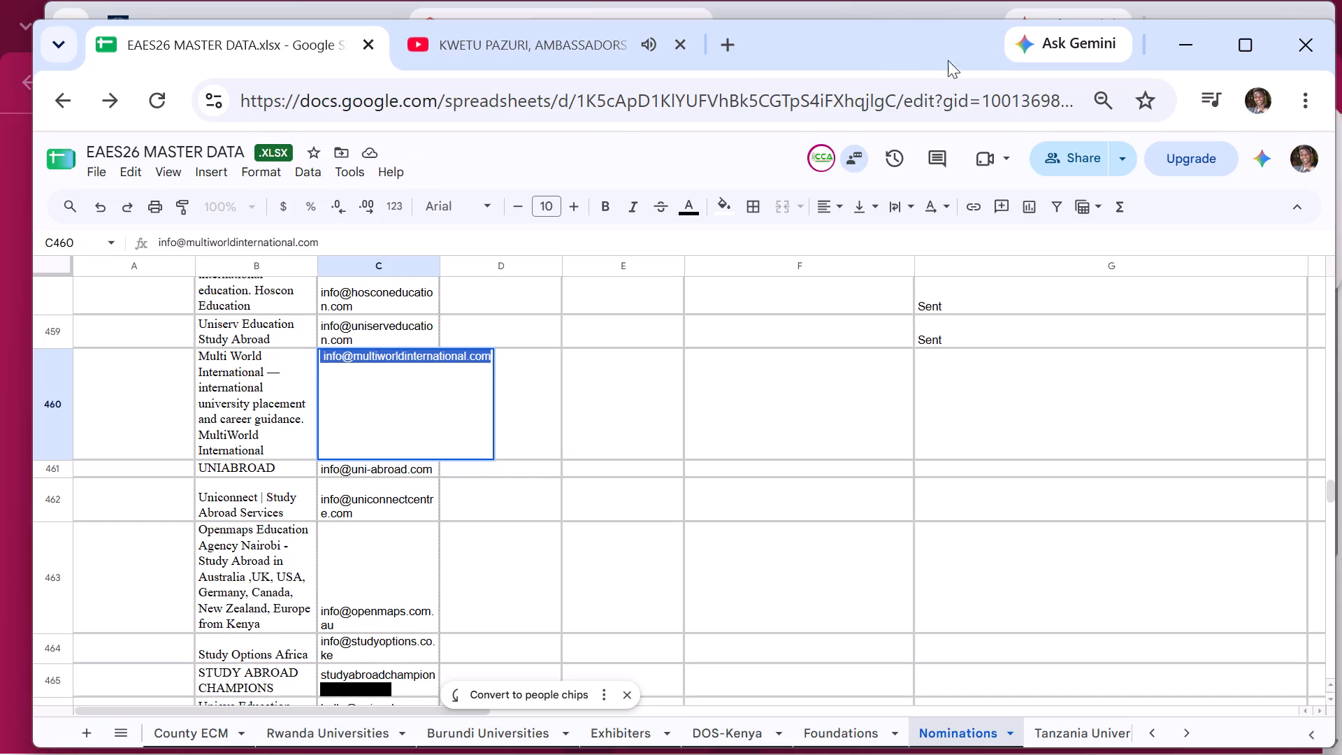
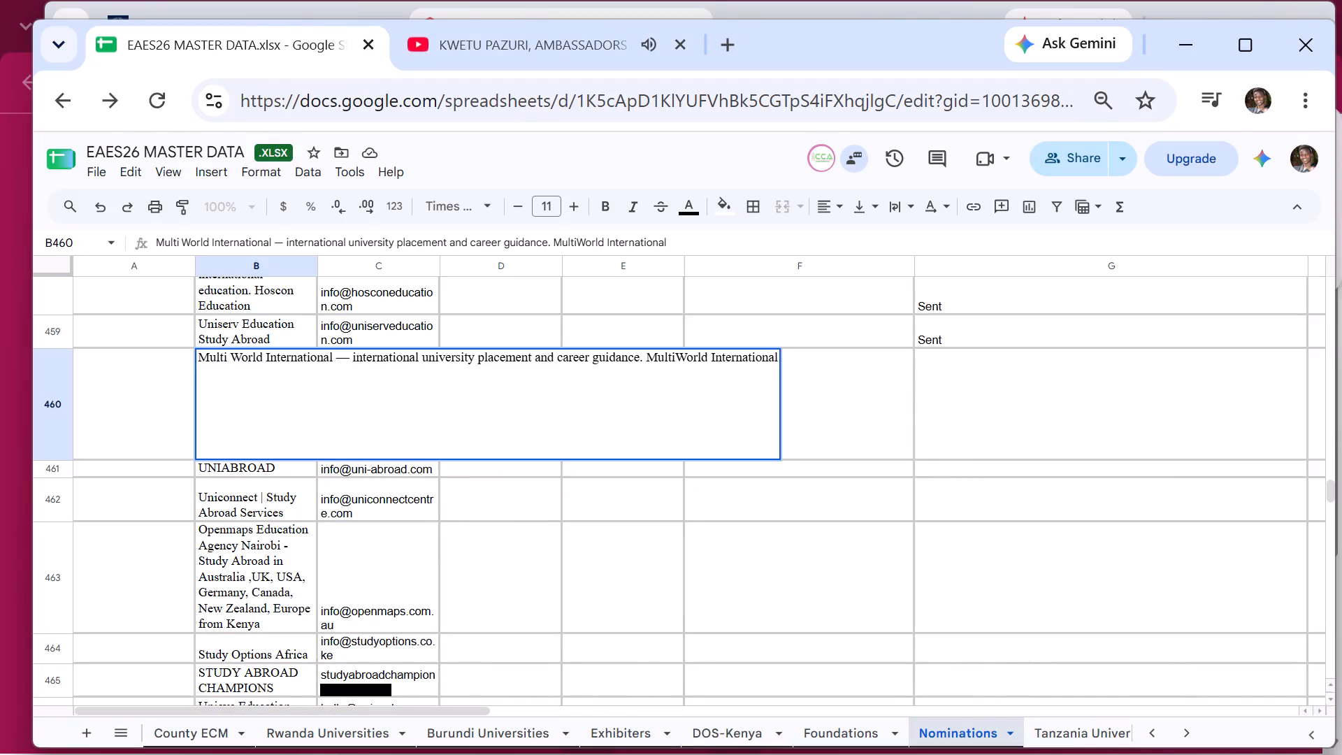
# Copy only the name "Multi World International" from the start of the nominee text in cell B460.
pyautogui.click(333, 357)
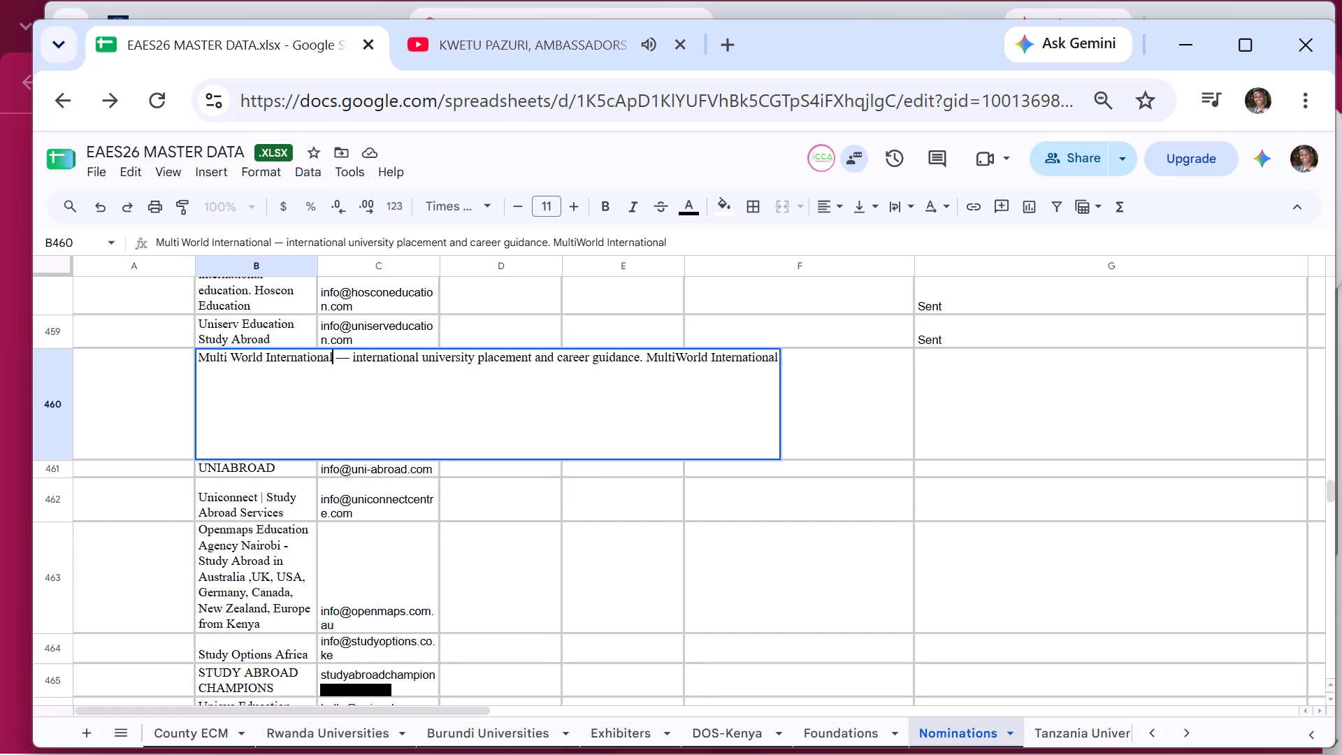
pyautogui.moveTo(333, 357); pyautogui.dragTo(178, 345)
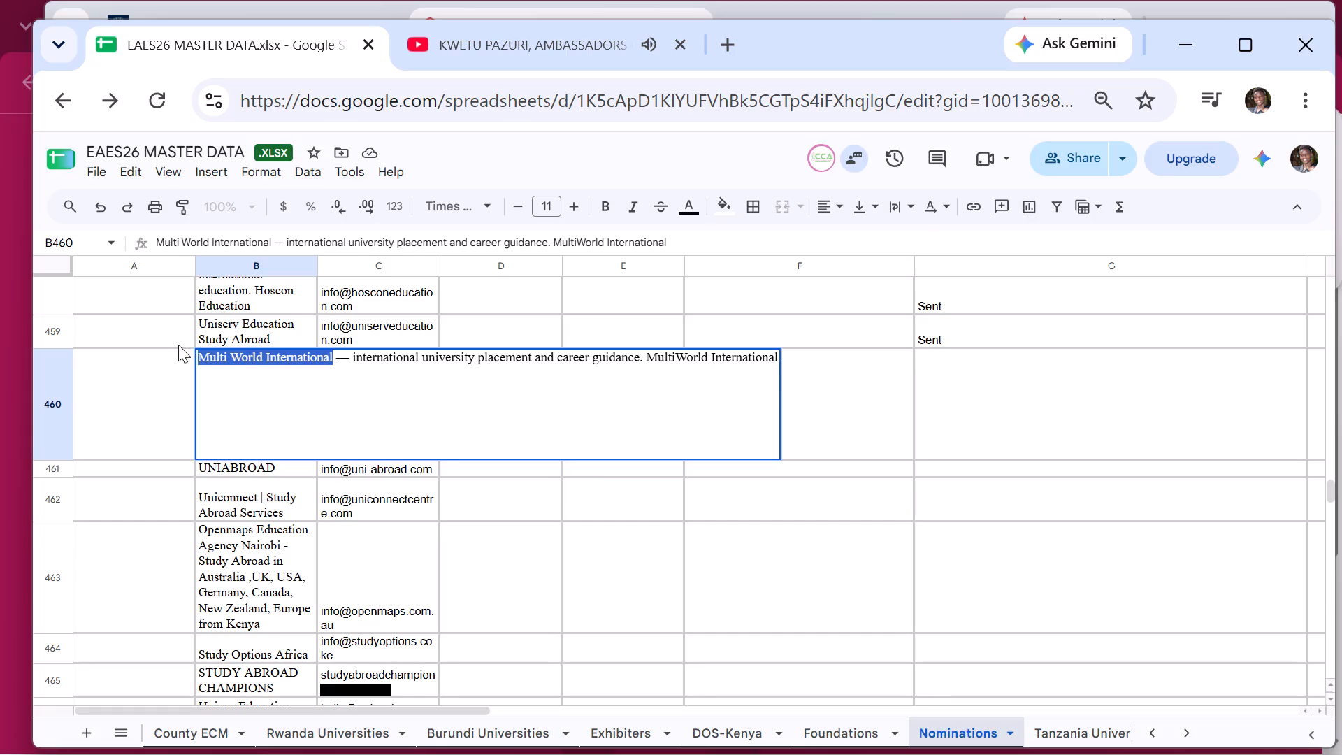
pyautogui.hotkey('ctrl', 'c')
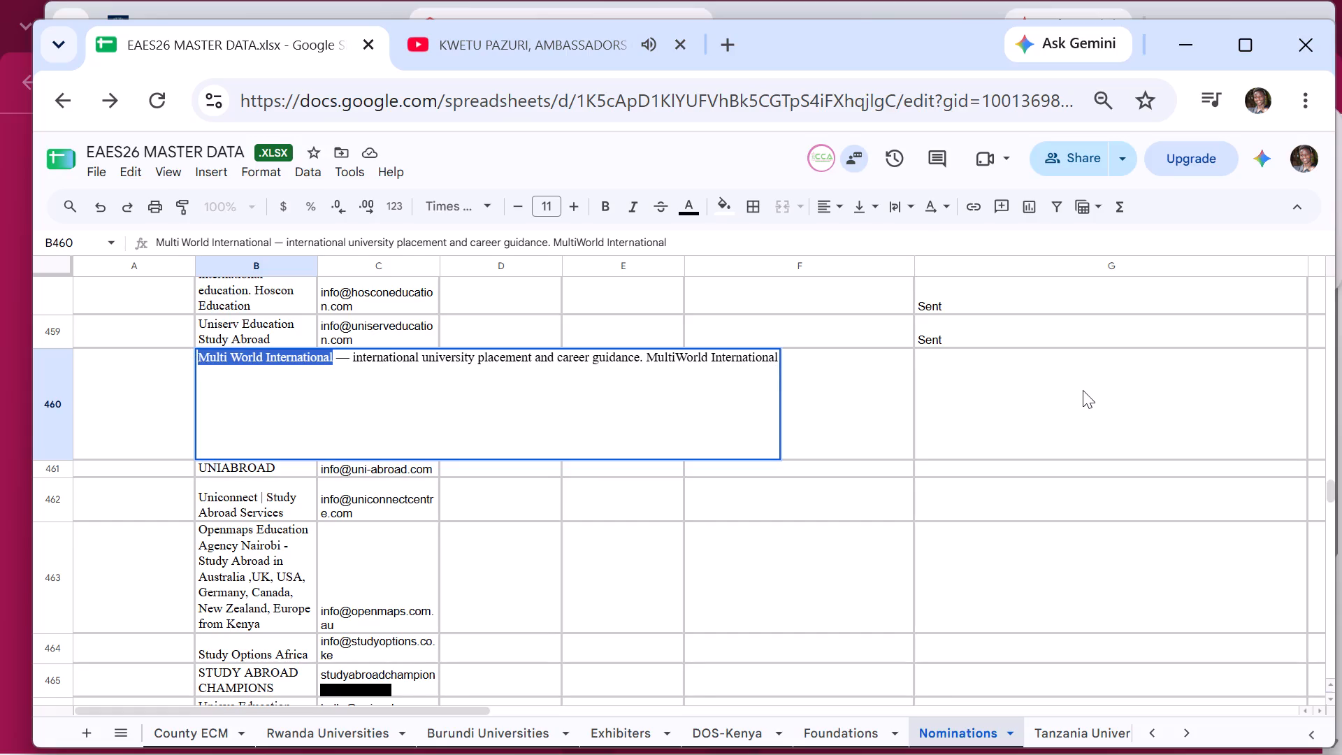
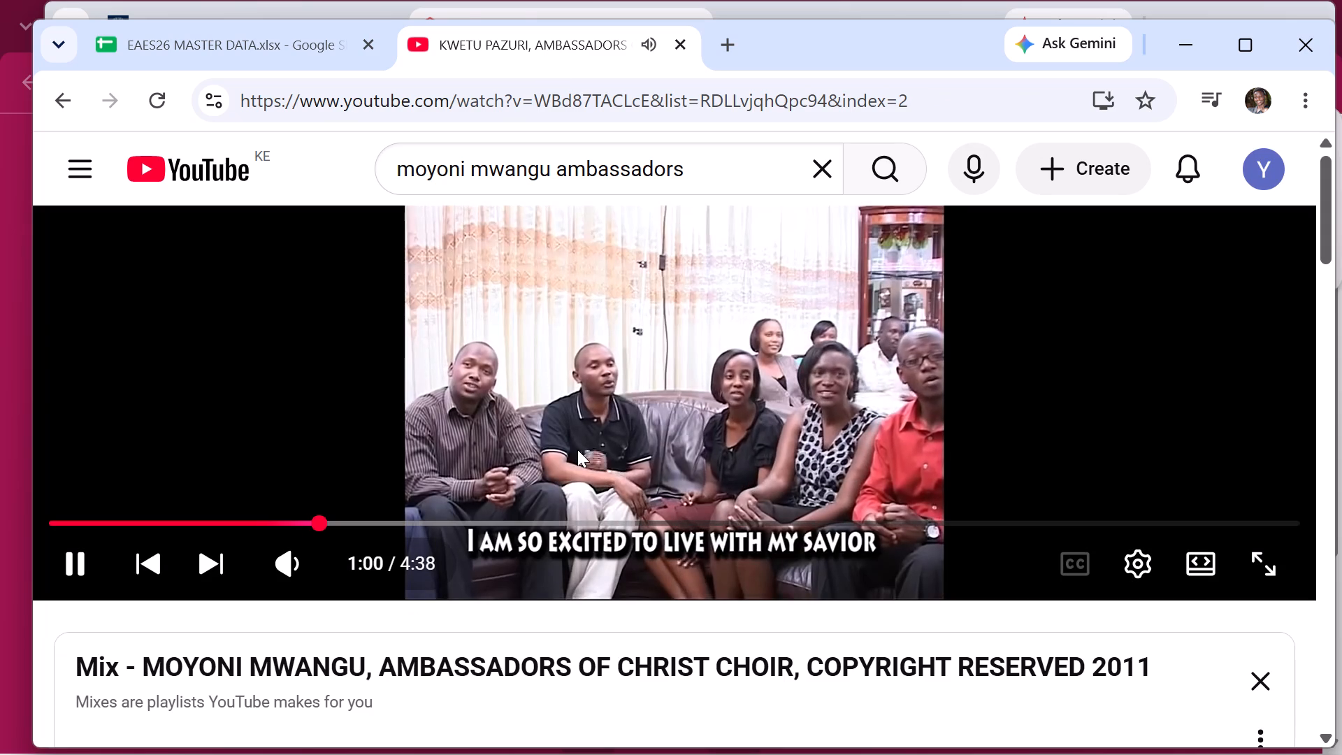
# Rewind the playing song on YouTube by several seconds and skip forward 10 seconds to around 0:57.
pyautogui.press('Left')
pyautogui.press('Left')
pyautogui.press('Left')
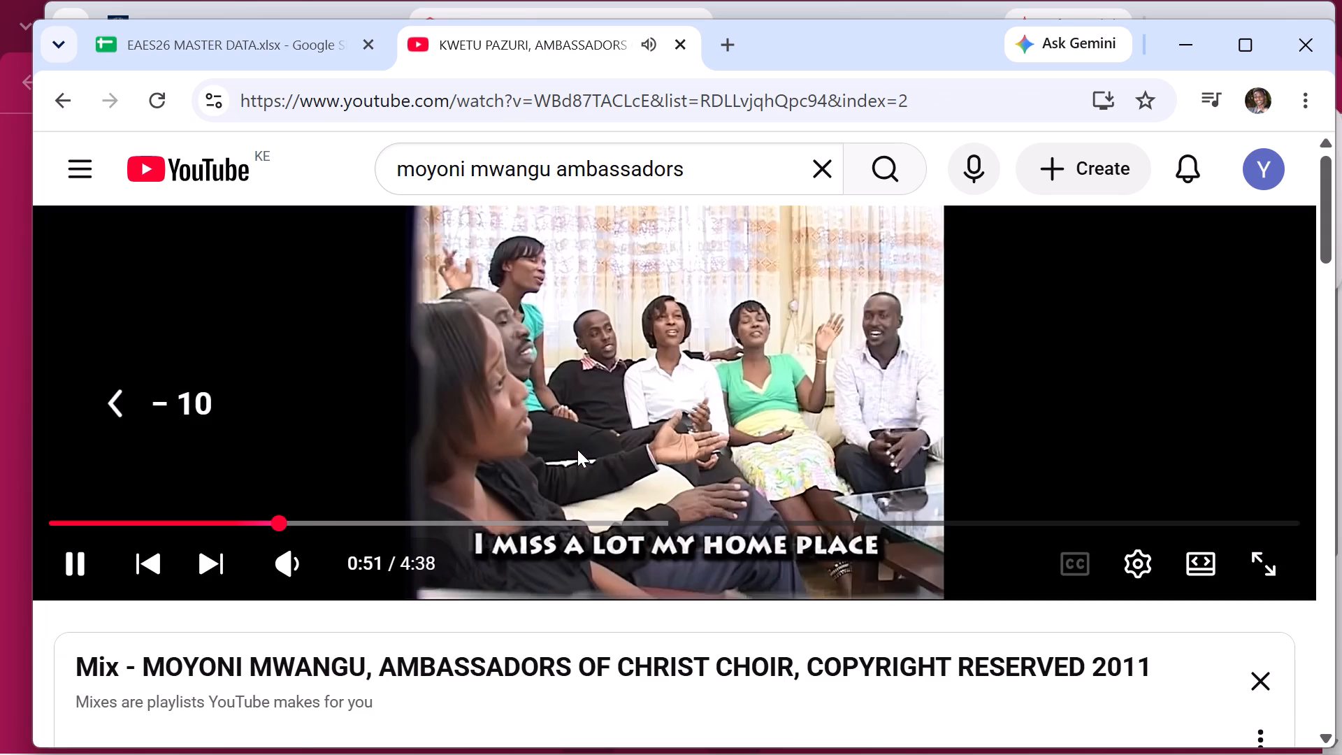
pyautogui.press('Right')
pyautogui.press('Right')
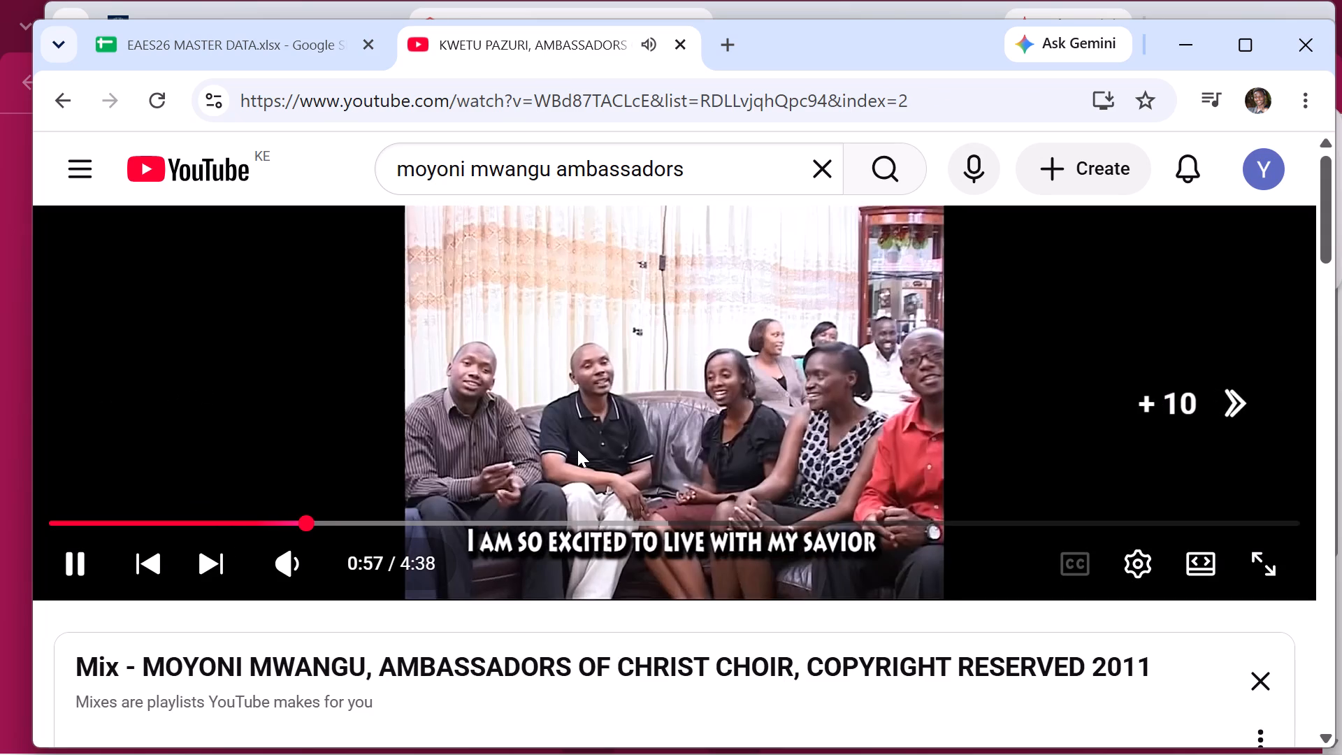
# Lower the YouTube video's volume to 13%.
pyautogui.press('Down')
pyautogui.press('Down')
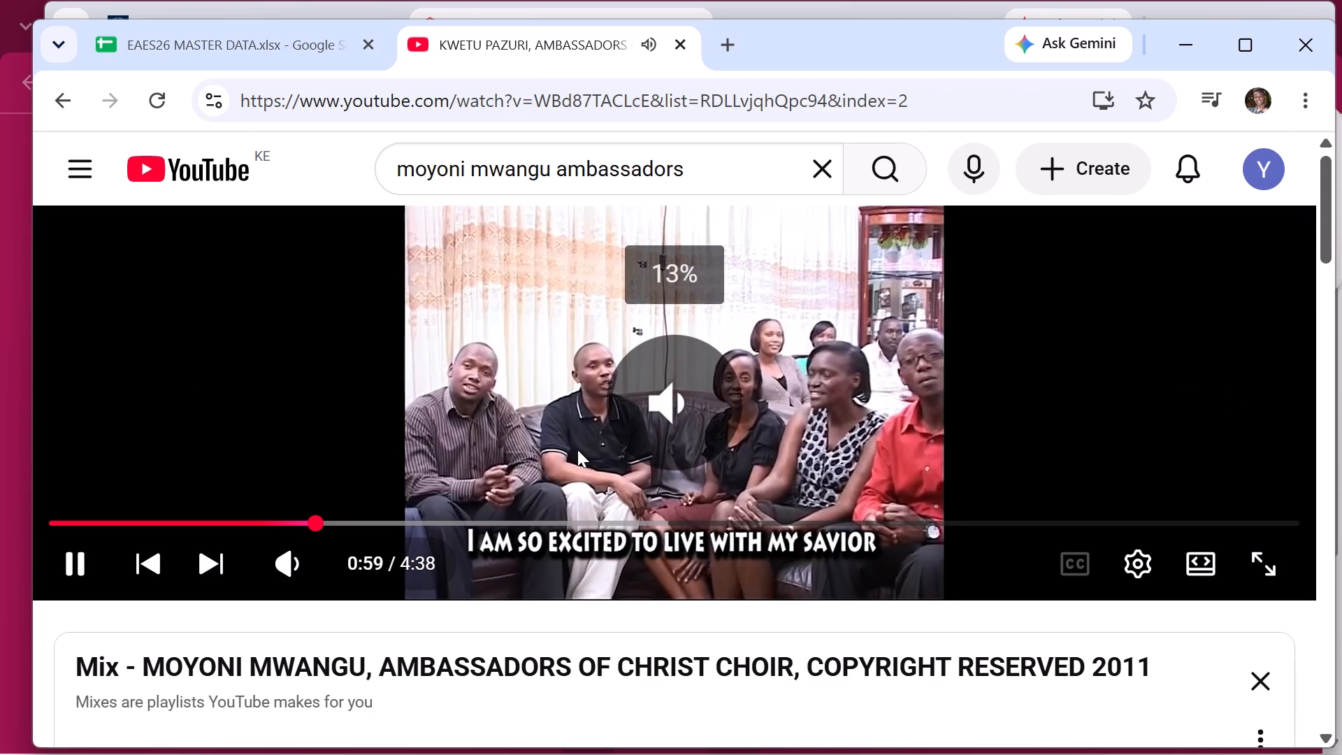
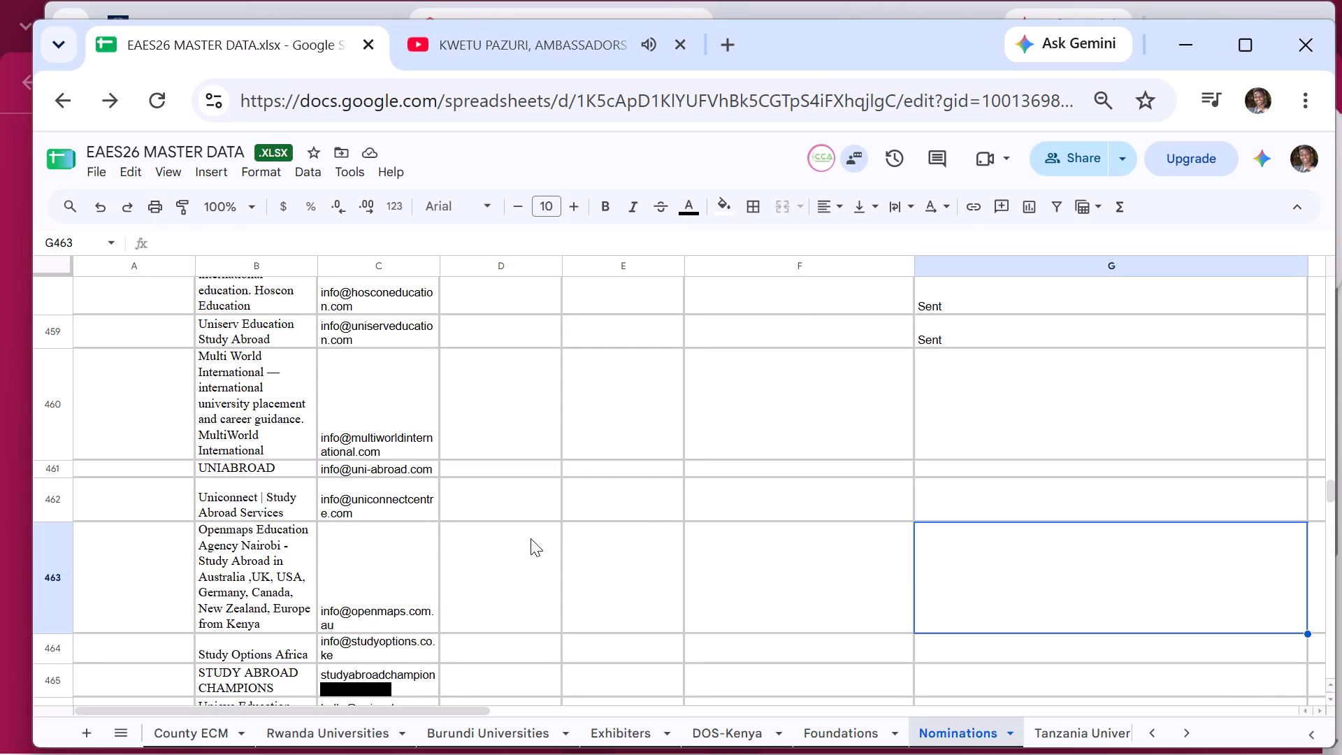
# Mark the Multi World International nominee in row 460 as "Sent" in column G of the Nominations sheet.
pyautogui.doubleClick(942, 393)
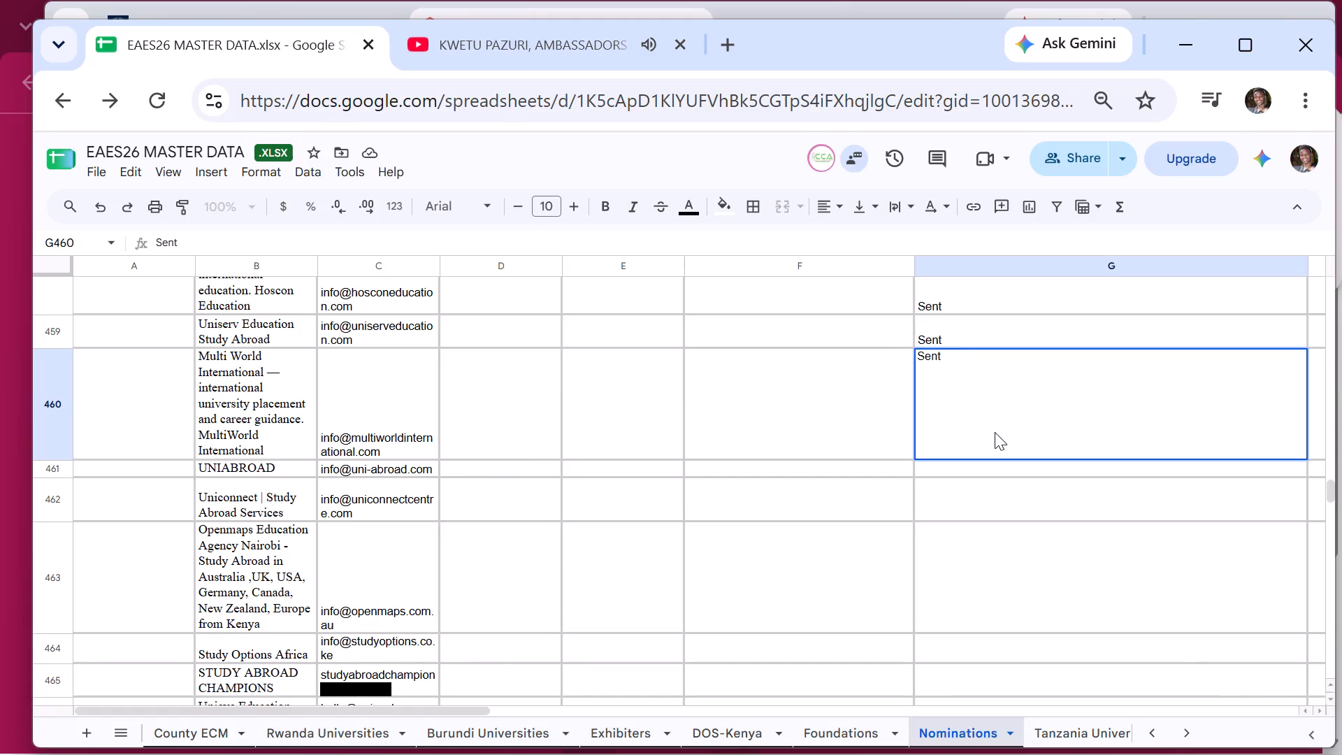
# Copy the UNIABROAD nominee's e-mail address from cell C461 of the Nominations sheet.
pyautogui.doubleClick(368, 465)
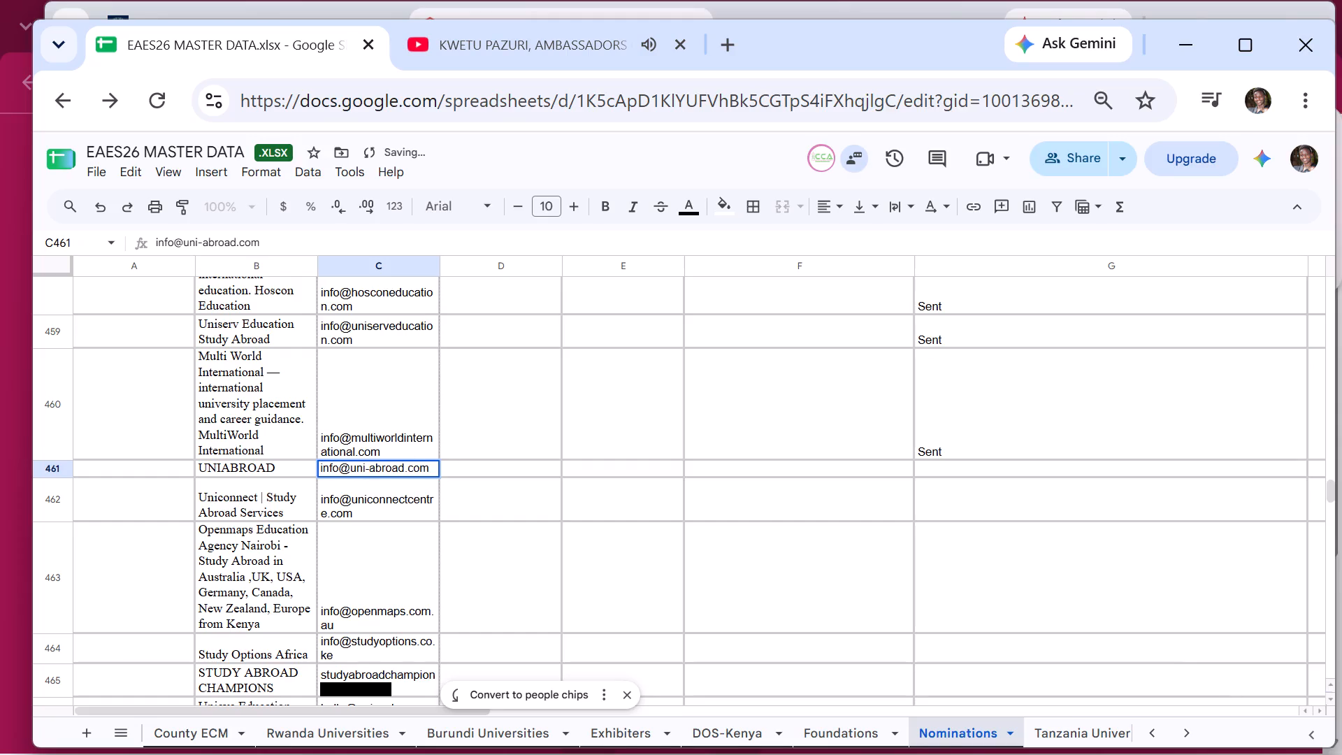
pyautogui.moveTo(431, 466); pyautogui.dragTo(278, 476)
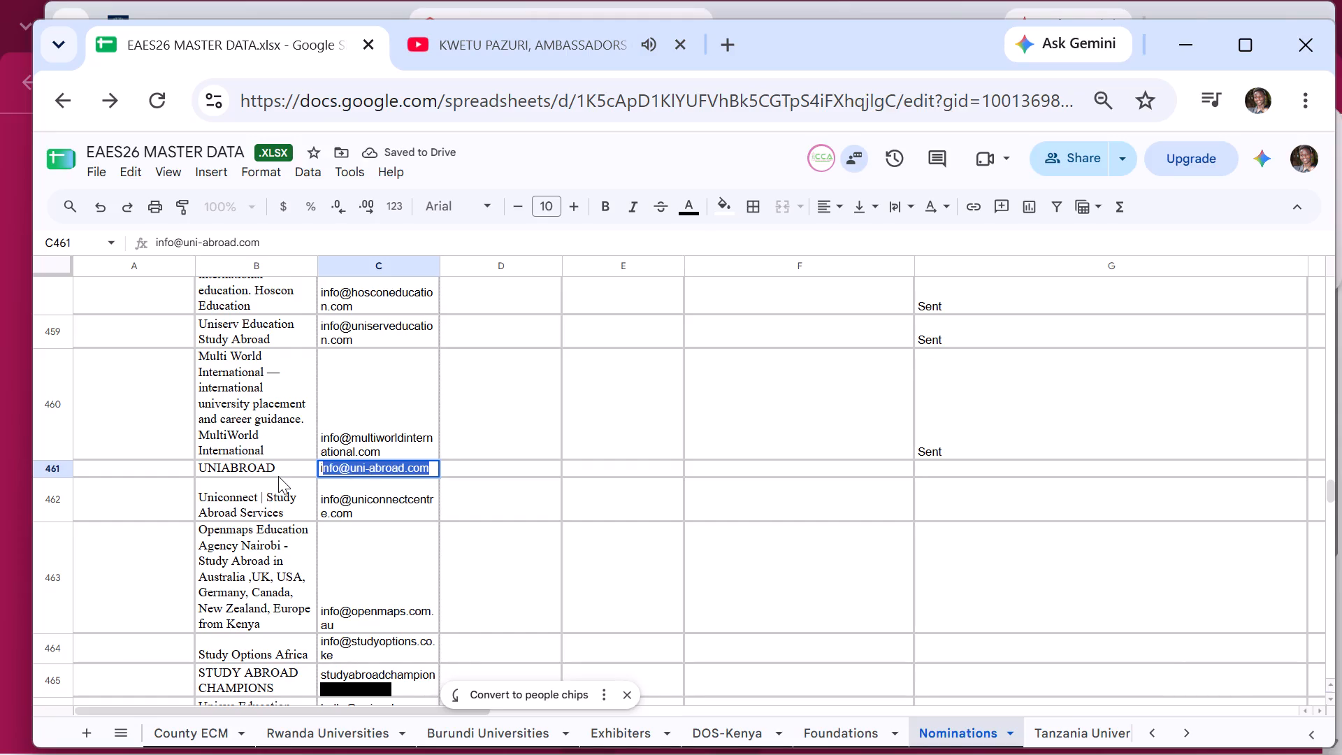
pyautogui.hotkey('ctrl', 'c')
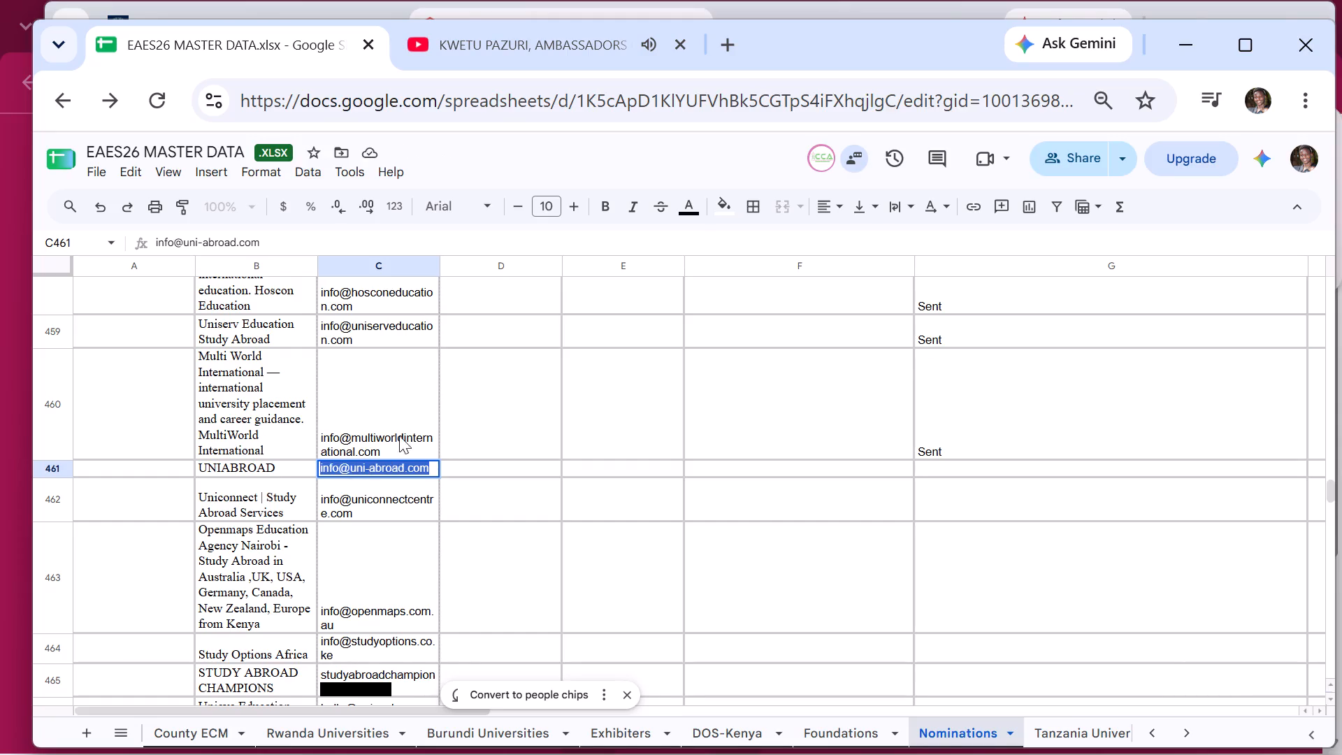
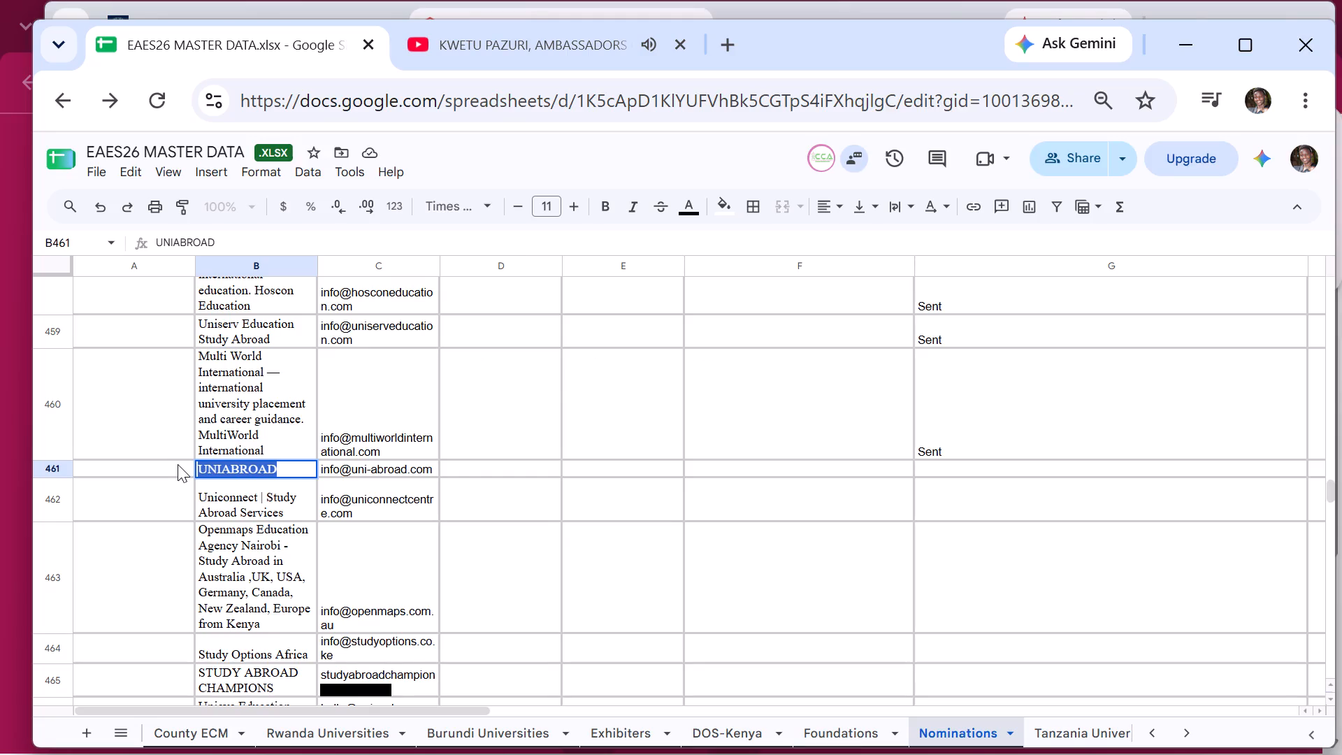
# Copy the nominee name "UNIABROAD" from cell B461 of the Nominations sheet.
pyautogui.hotkey('ctrl', 'c')
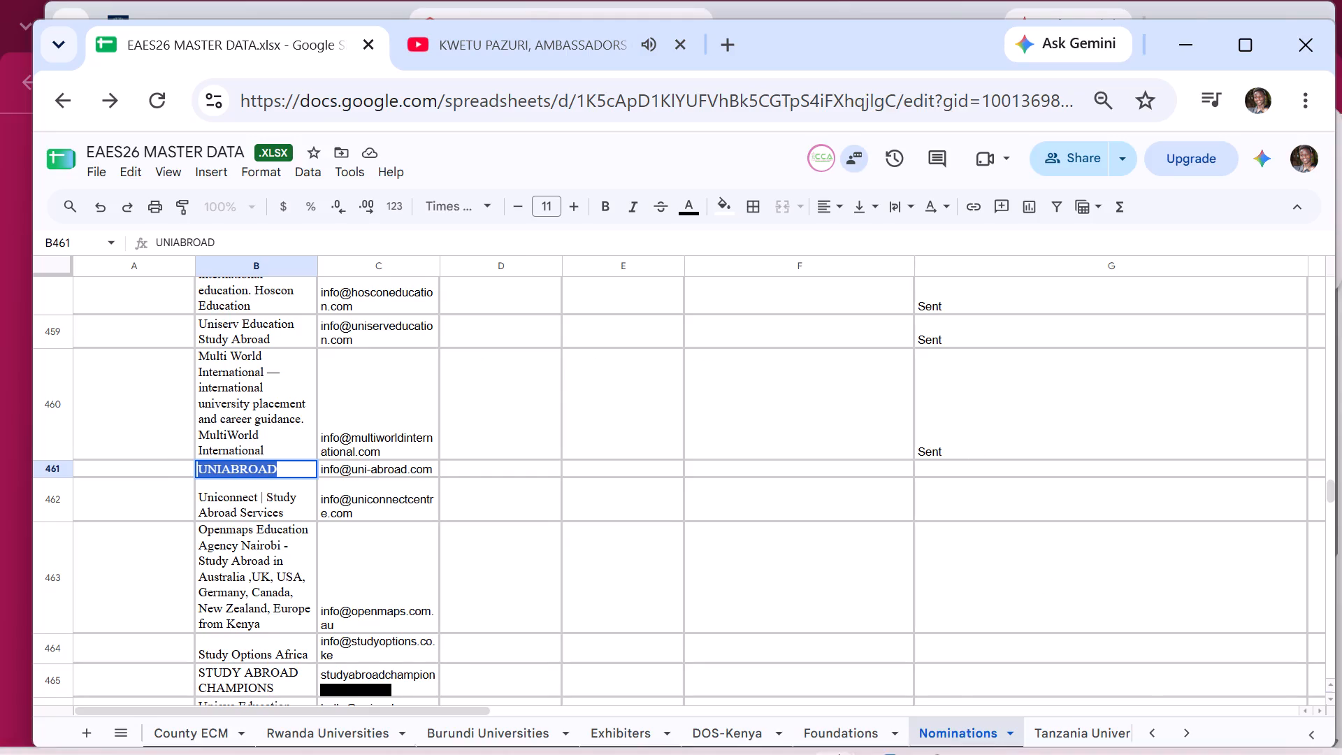
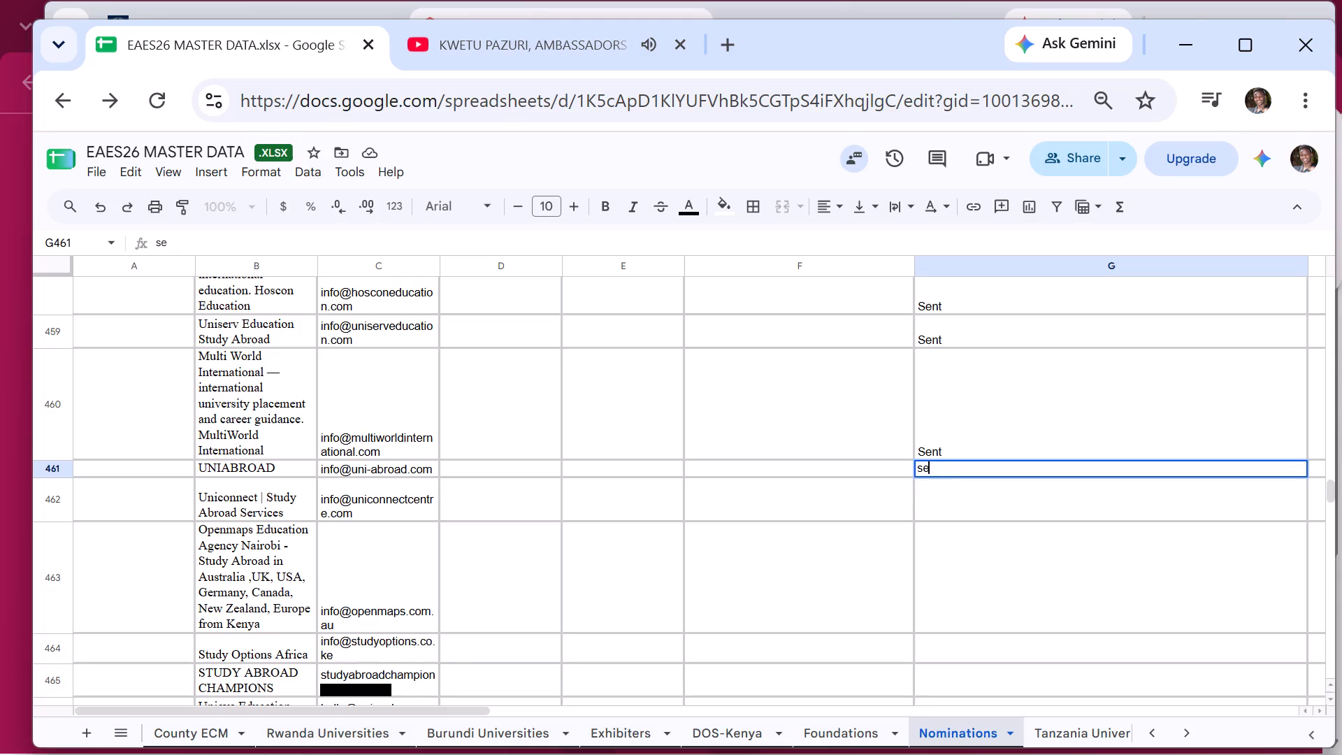
# Mark the UNIABROAD nomination in row 461 as Sent in column G, correcting the lowercase entry.
pyautogui.press('BackSpace')
pyautogui.press('BackSpace')
# Copy the e-mail address of Uniconnect | Study Abroad Services from row 462, and select its name cell.
pyautogui.doubleClick(363, 496)
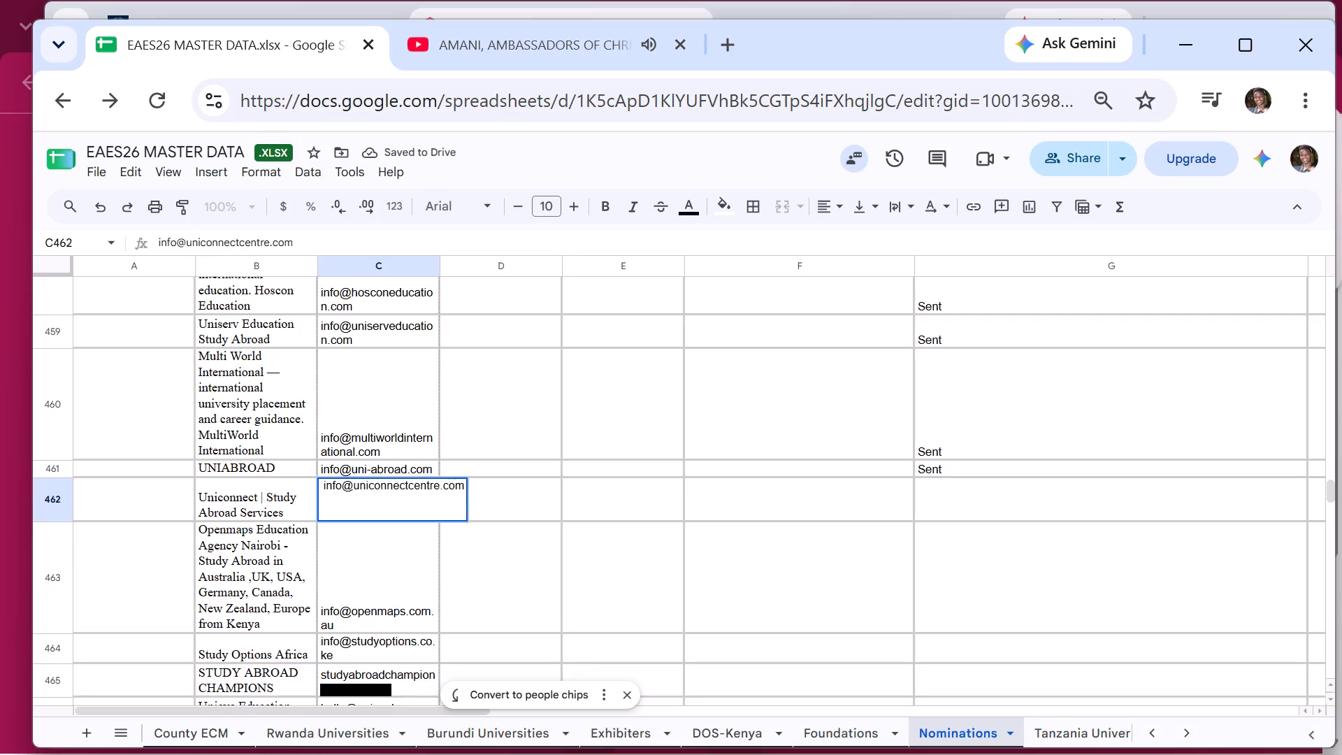
pyautogui.moveTo(462, 485); pyautogui.dragTo(302, 480)
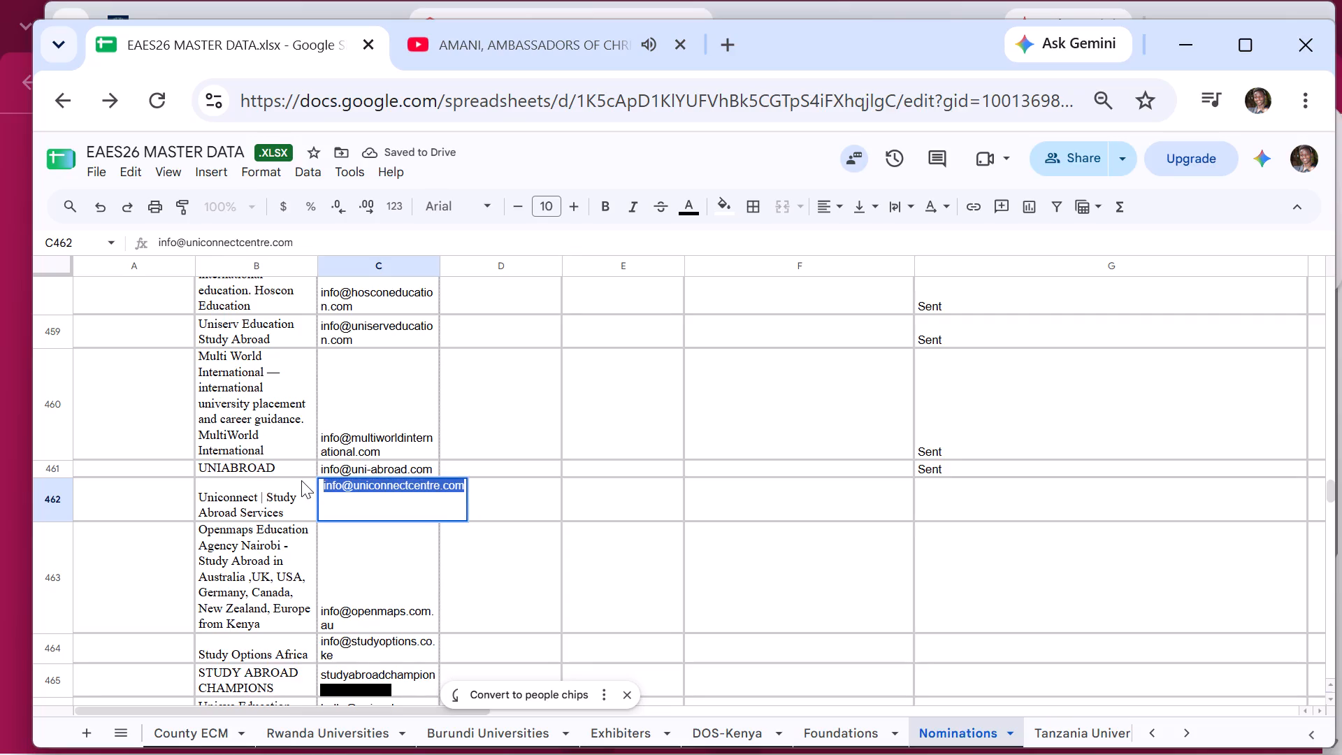
pyautogui.hotkey('ctrl', 'c')
pyautogui.click(301, 480)
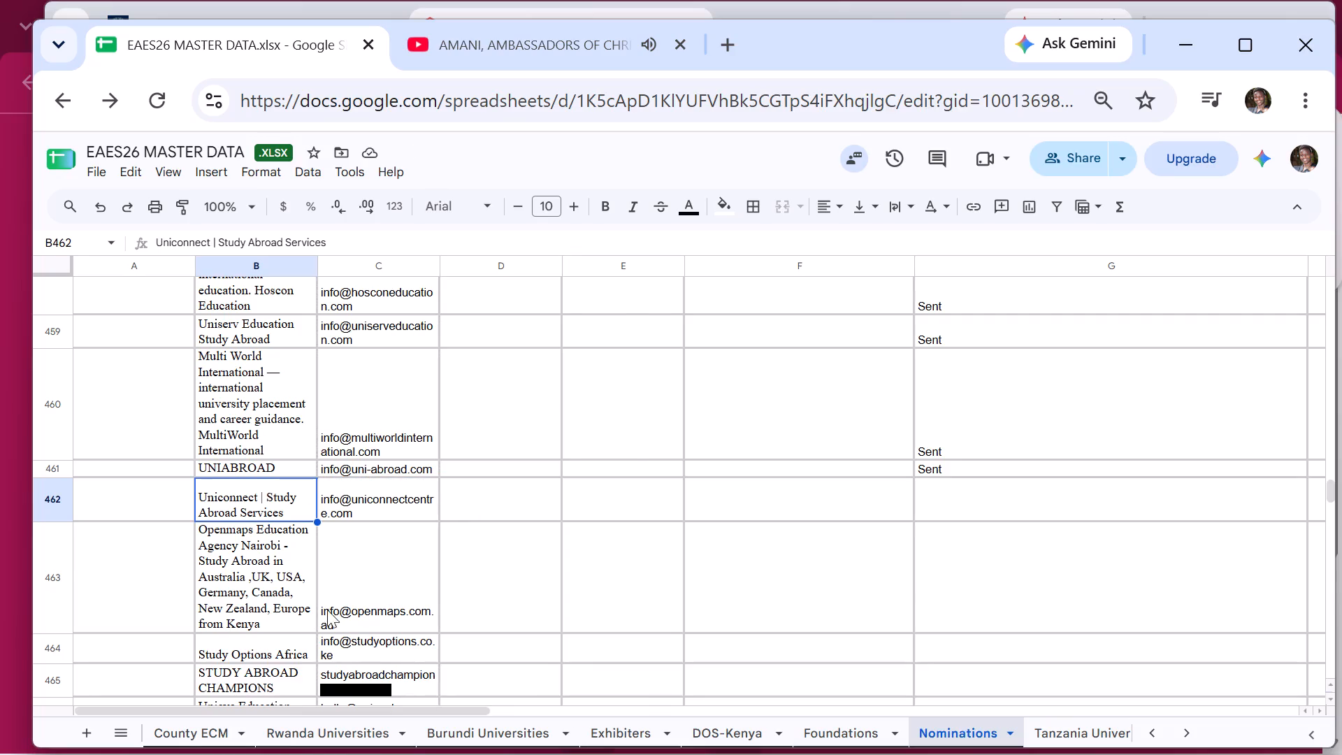
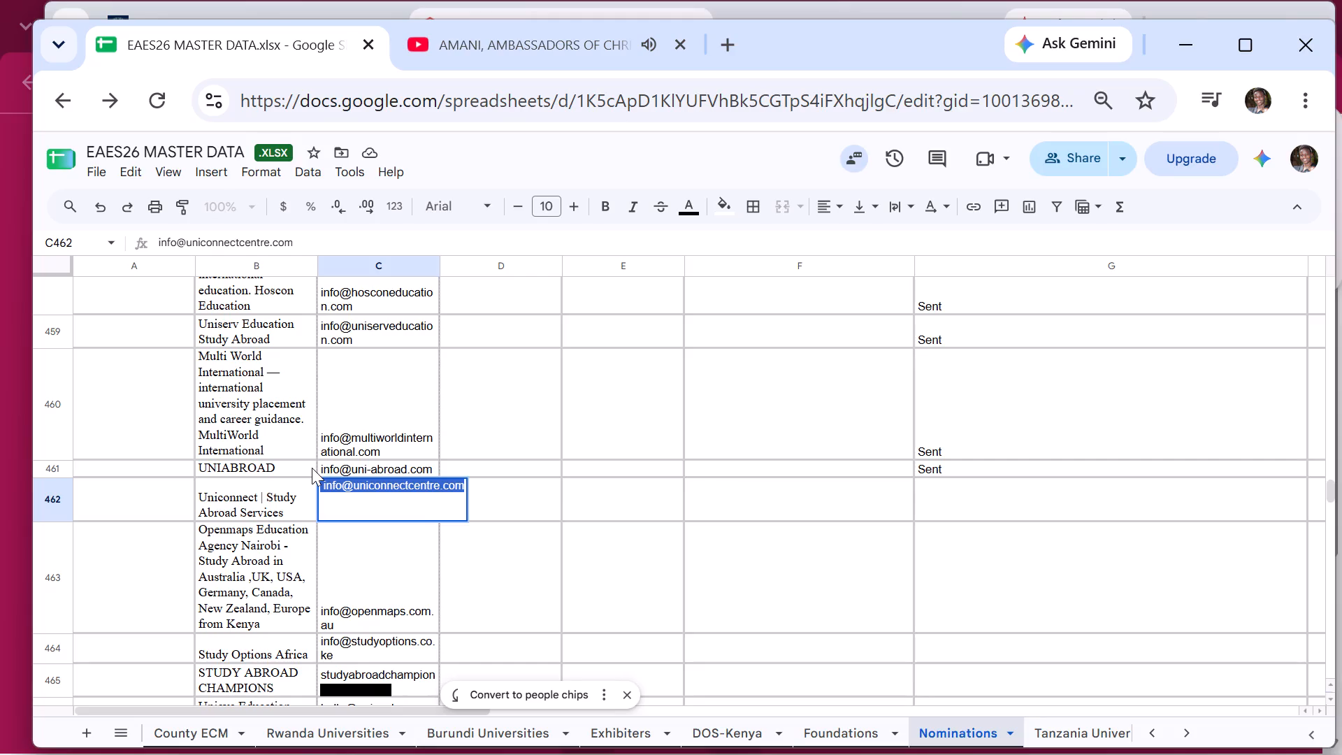
# Copy the full nominee name "Uniconnect | Study Abroad Services" from column B of row 462.
pyautogui.doubleClick(232, 498)
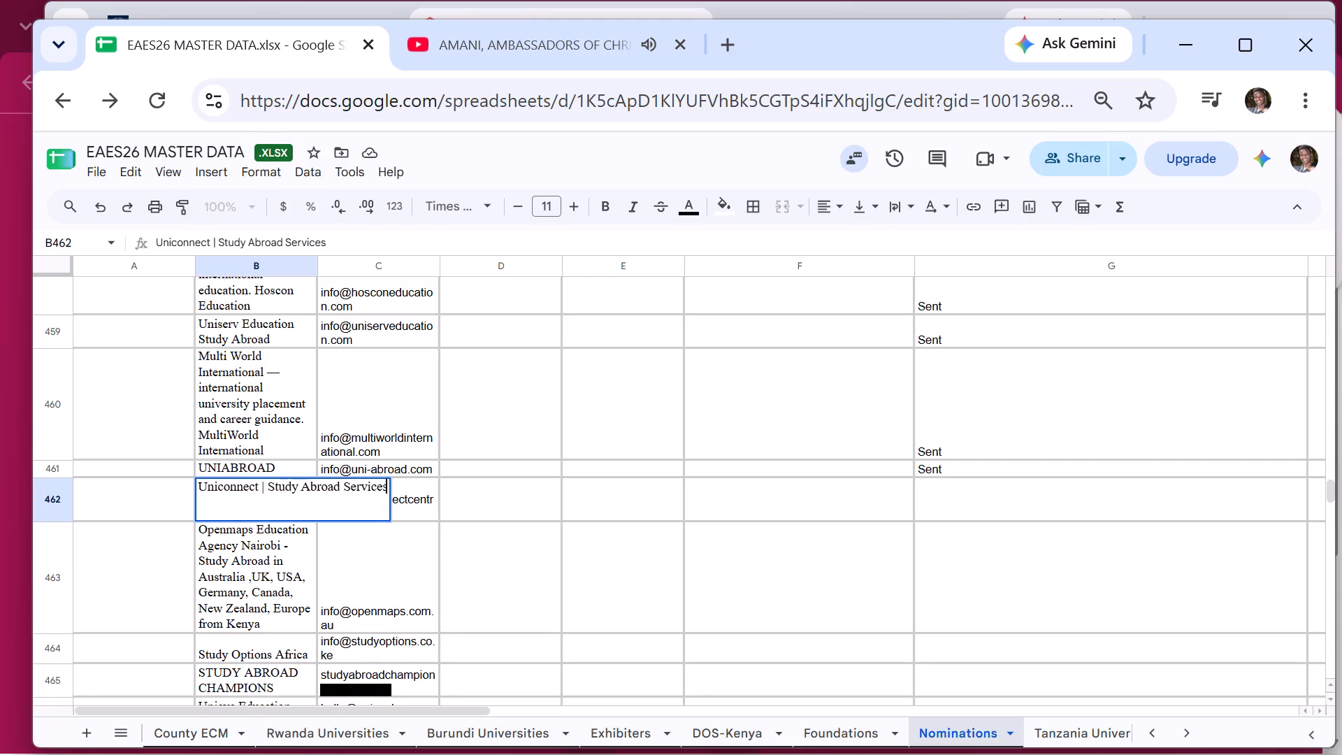
pyautogui.click(383, 493)
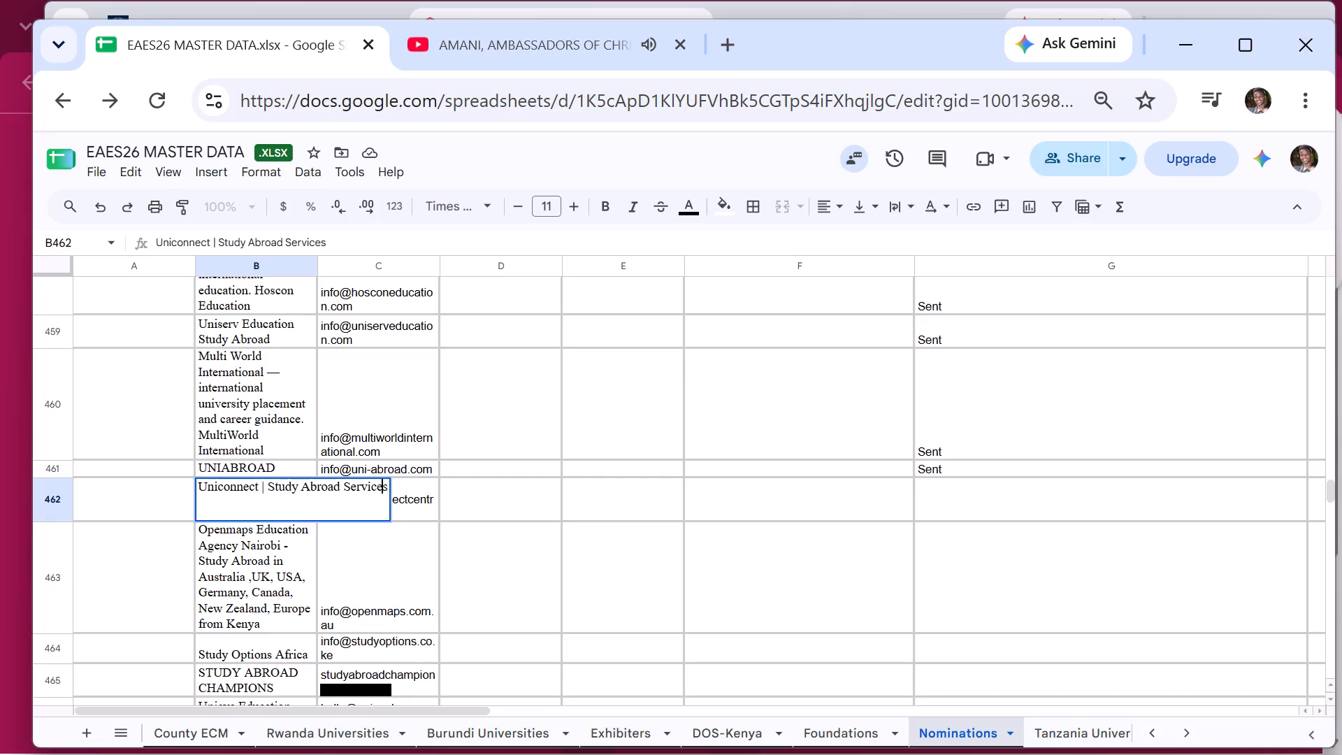
pyautogui.click(387, 488)
pyautogui.moveTo(387, 488); pyautogui.dragTo(263, 489)
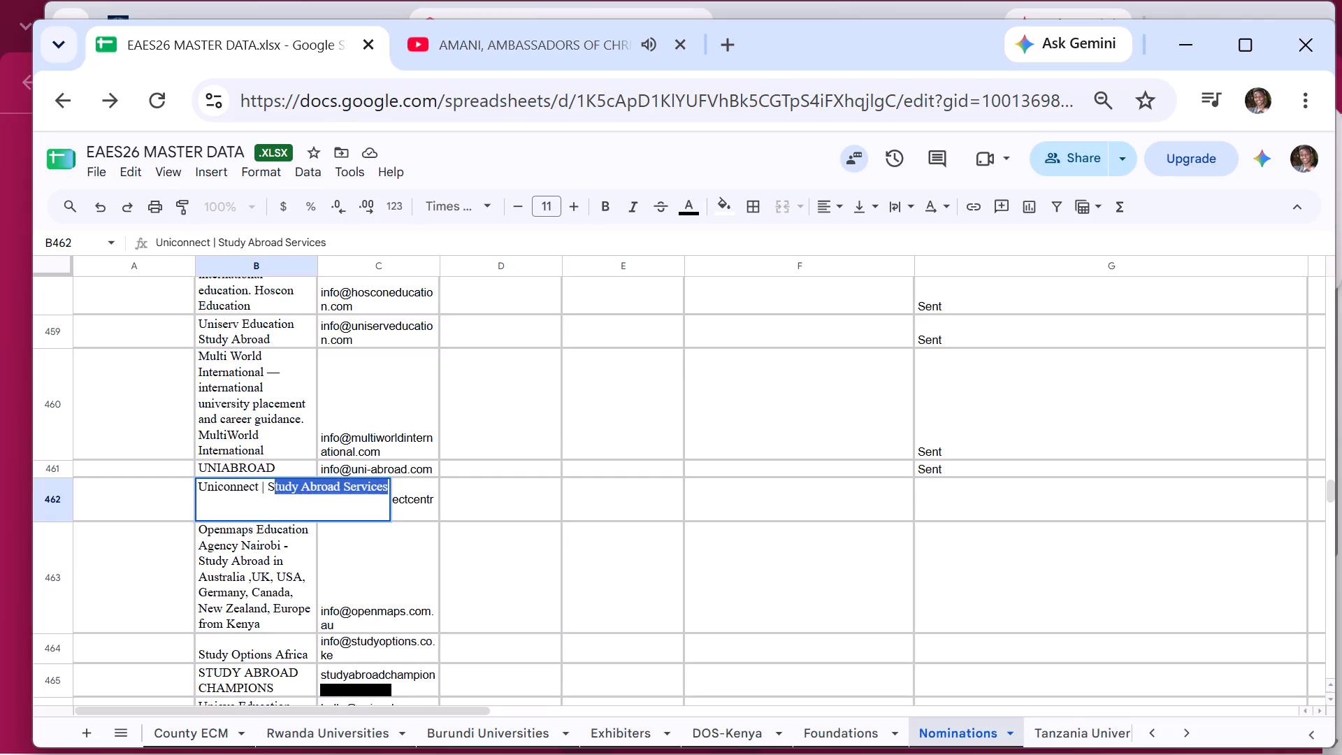
pyautogui.moveTo(263, 489); pyautogui.dragTo(182, 488)
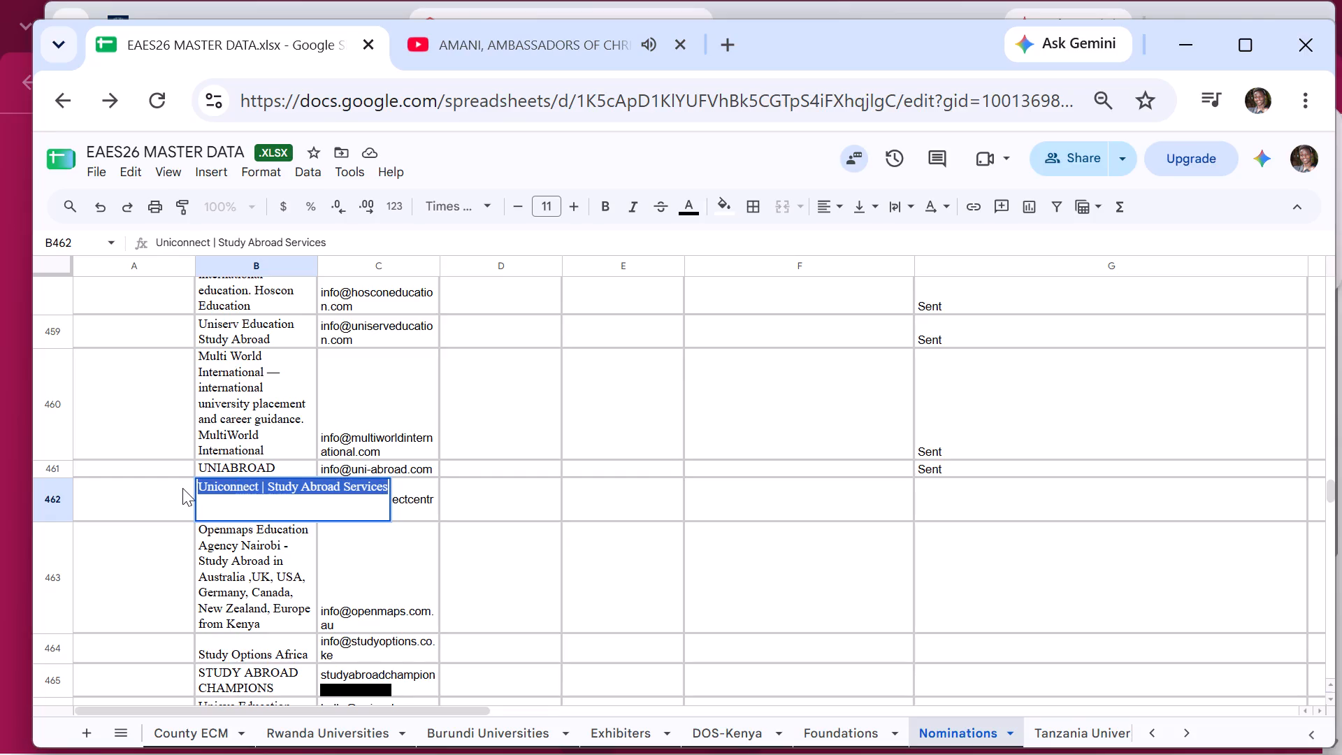
pyautogui.hotkey('ctrl', 'c')
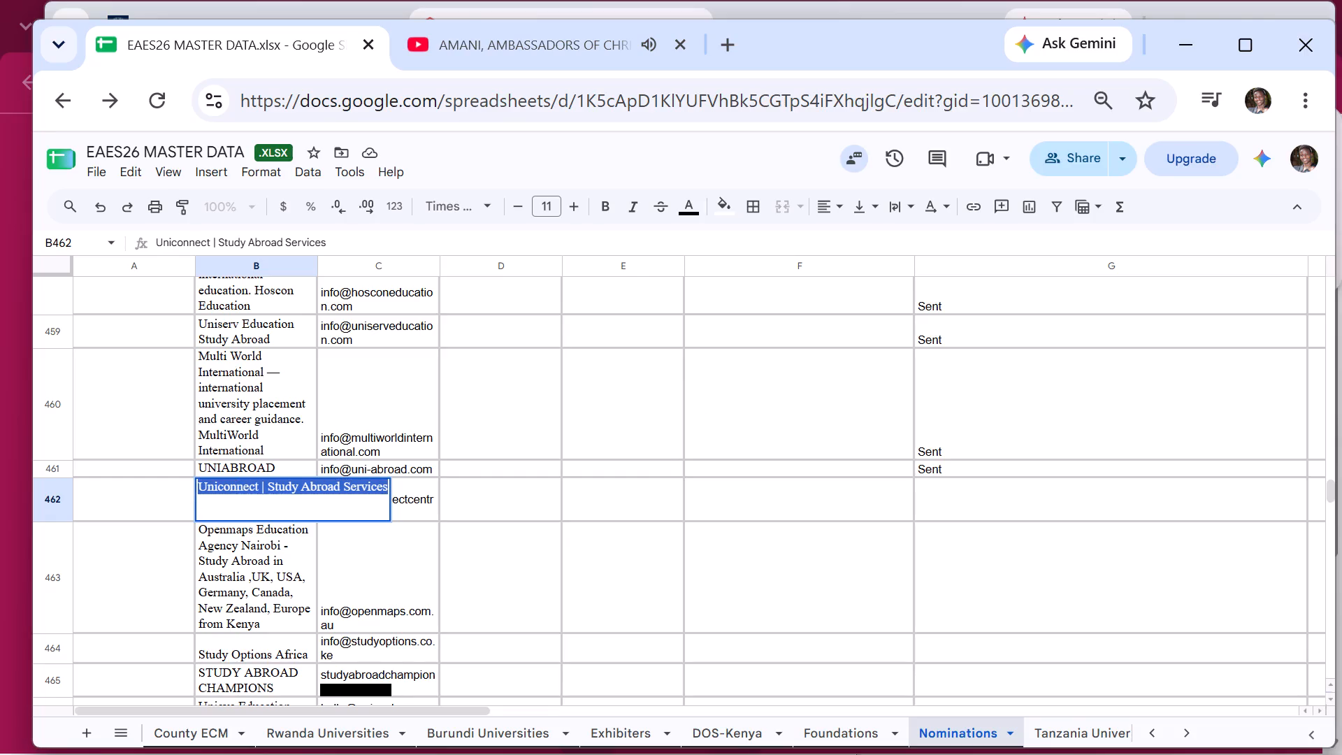
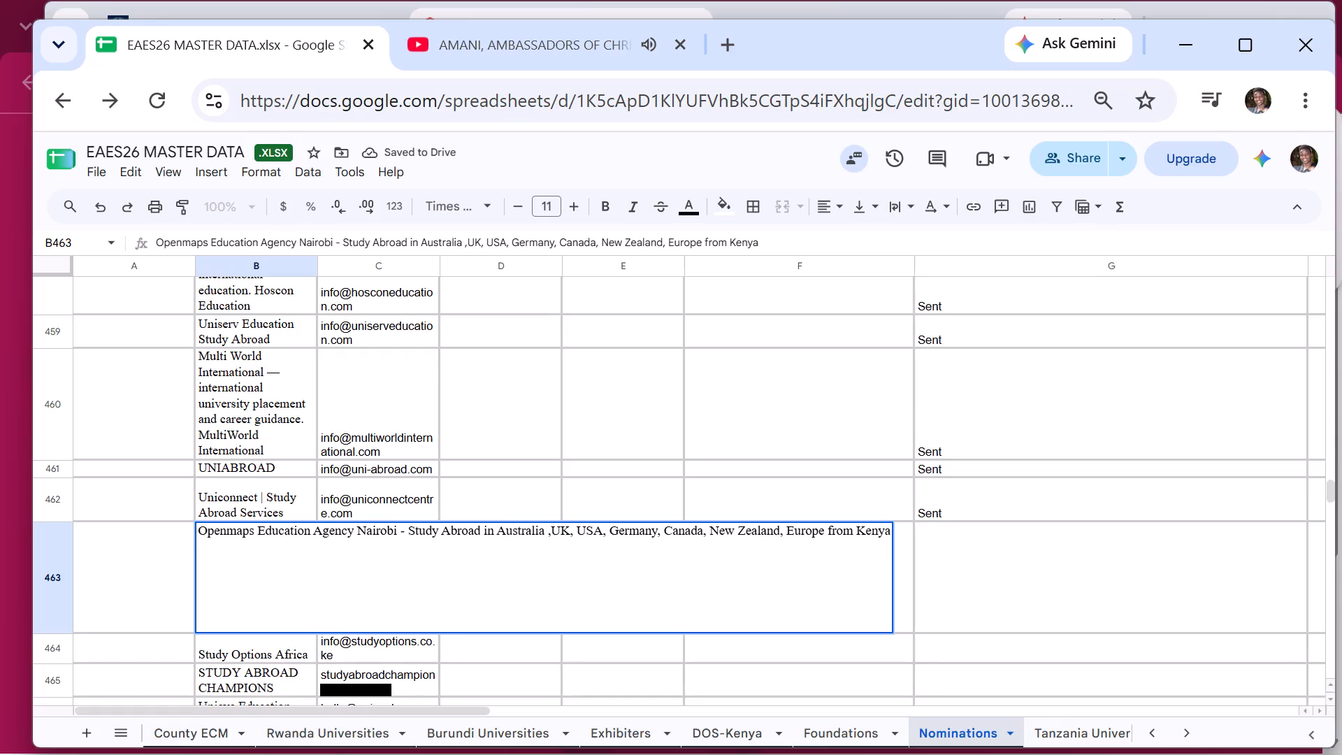
# Copy only the name part "Openmaps Education Agency Nairobi" from the nominee text in column B of row 463.
pyautogui.click(396, 529)
pyautogui.moveTo(396, 529); pyautogui.dragTo(277, 529)
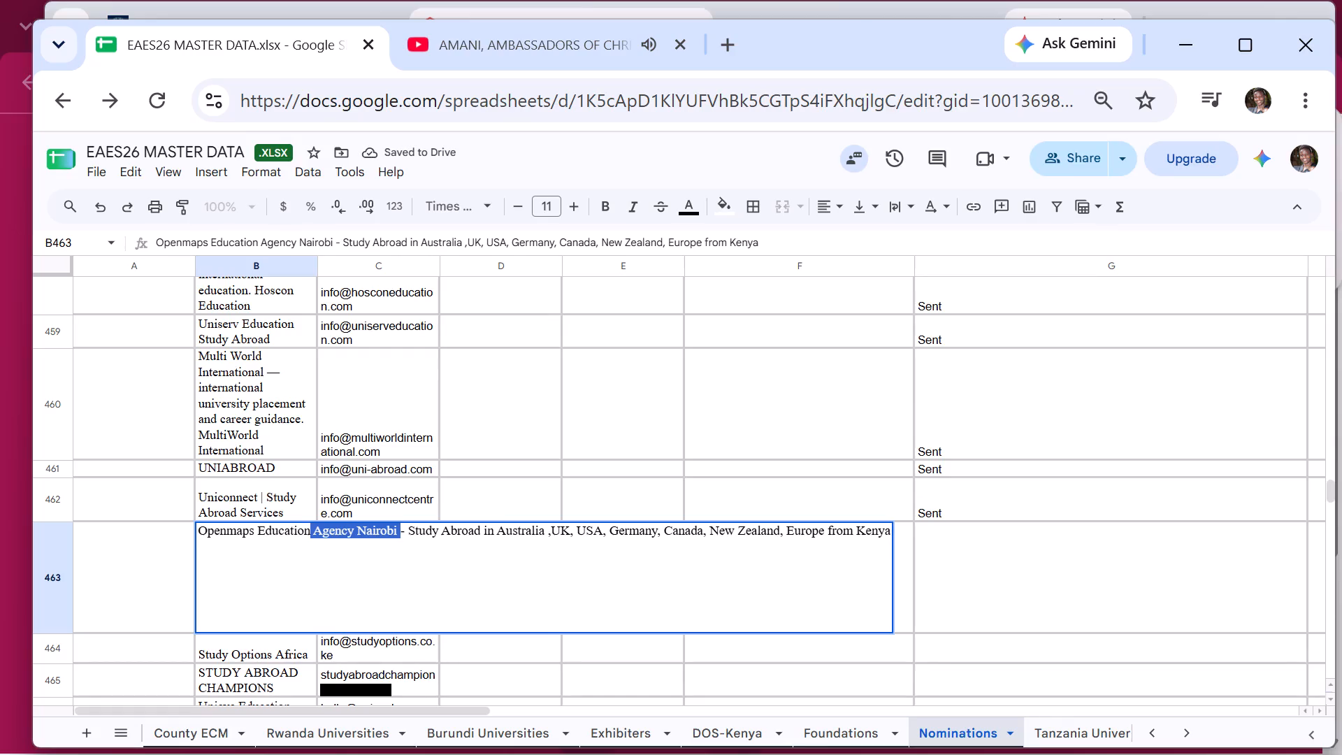
pyautogui.moveTo(277, 529); pyautogui.dragTo(191, 533)
pyautogui.hotkey('ctrl', 'c')
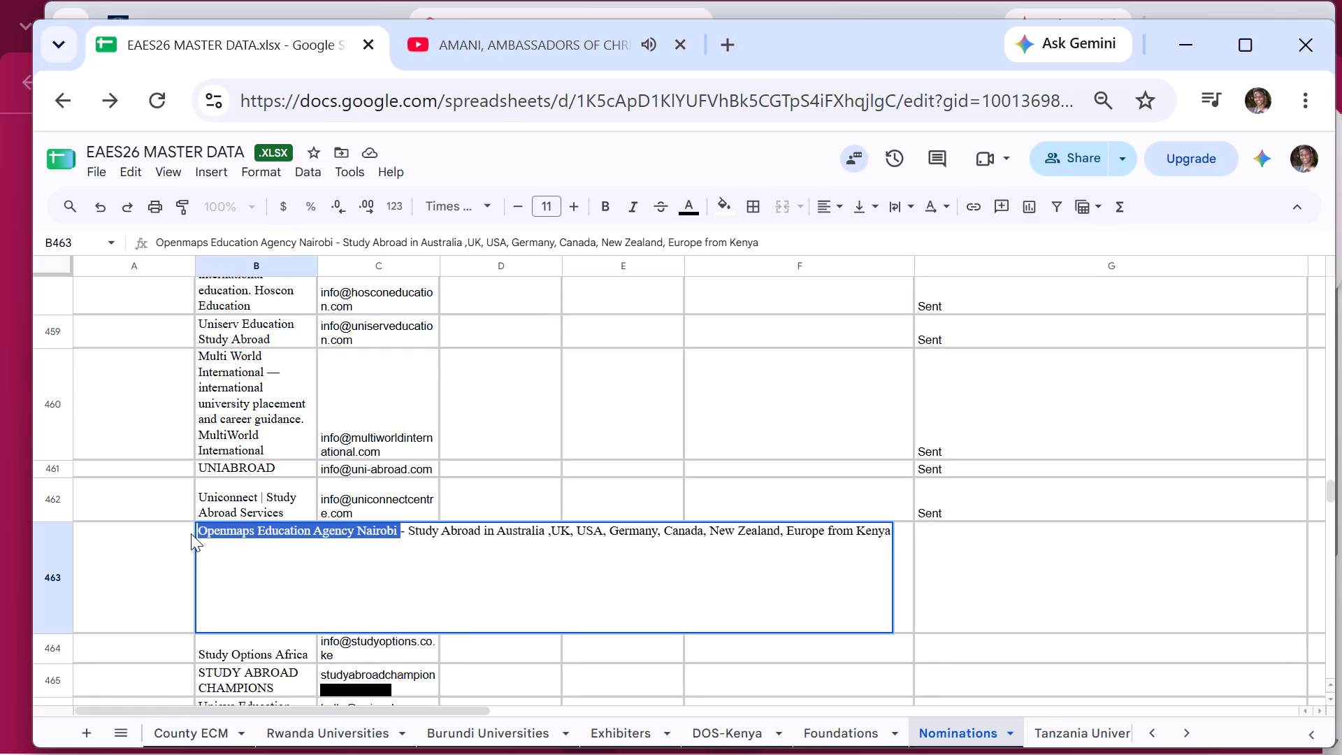
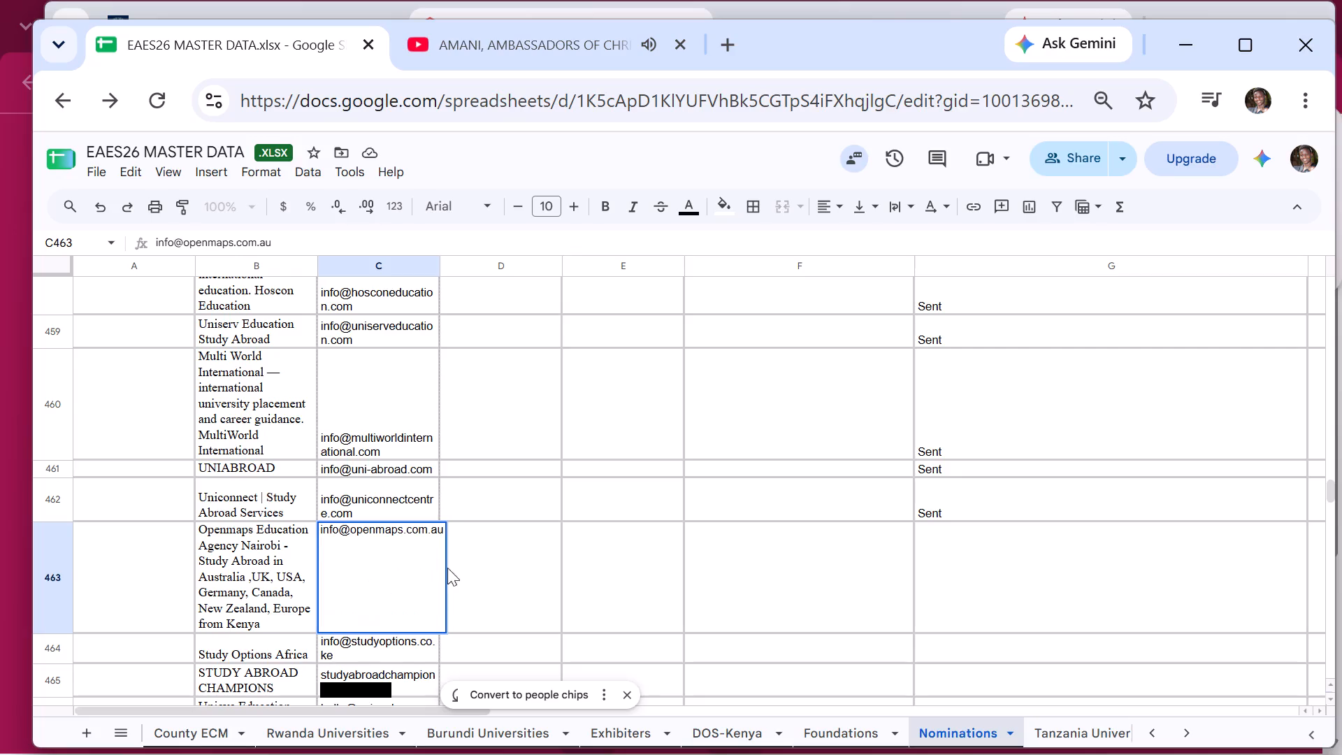
# Copy the e-mail address of Openmaps Education Agency Nairobi from column C of row 463, and select its name cell.
pyautogui.moveTo(441, 527); pyautogui.dragTo(309, 524)
pyautogui.hotkey('ctrl', 'c')
pyautogui.click(309, 524)
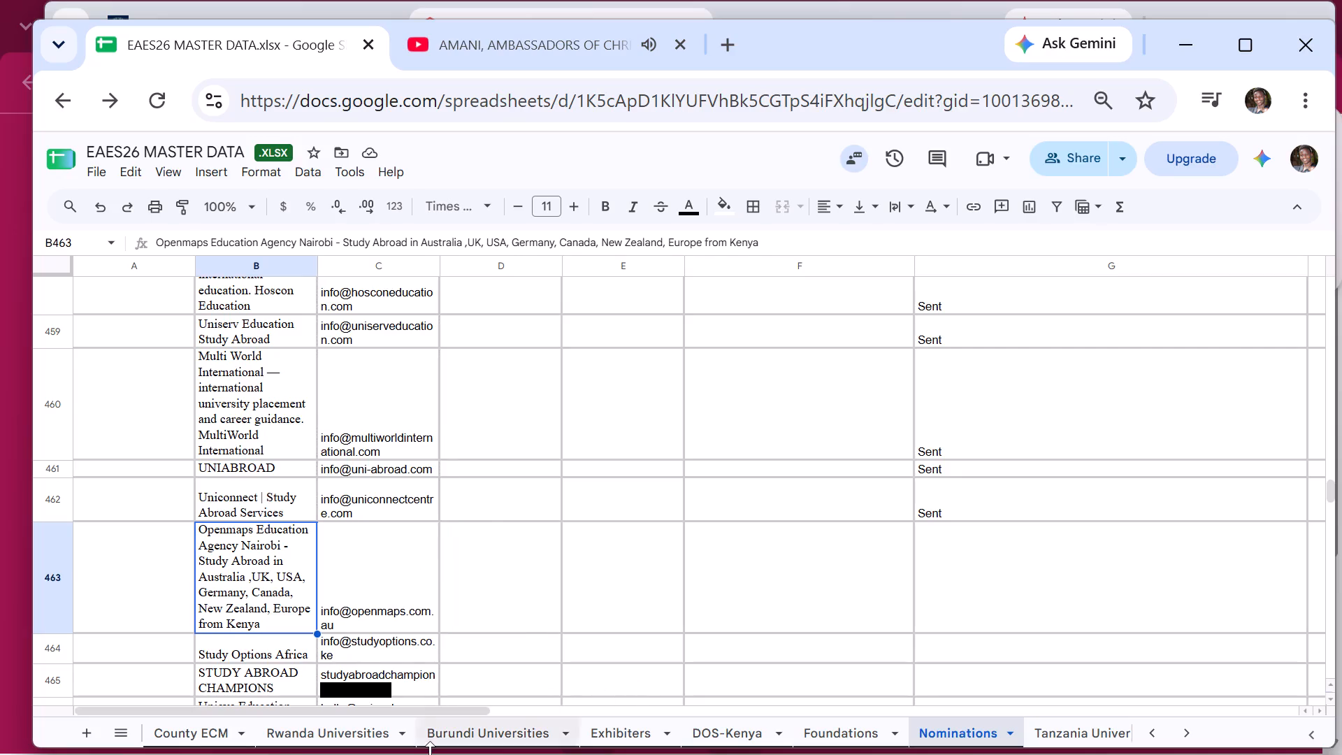
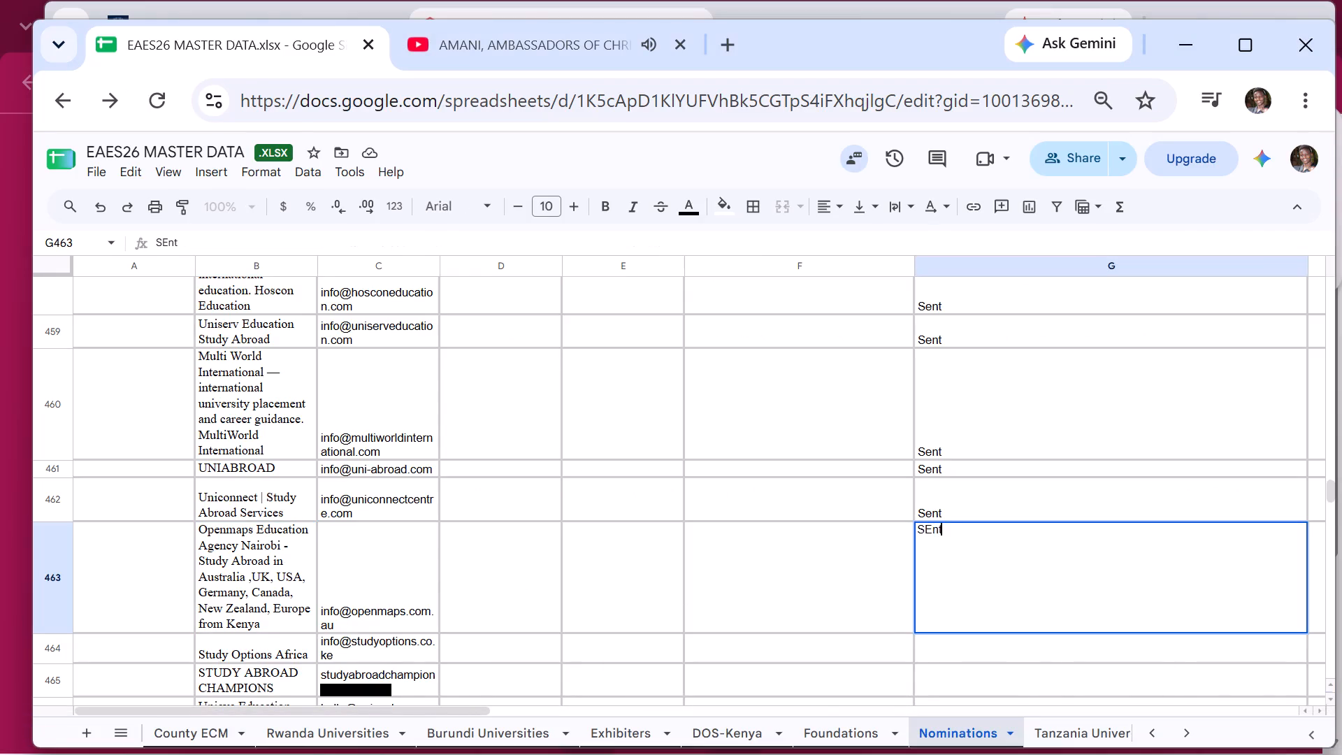
# Mark the Openmaps Education Agency Nairobi nomination in row 463 as Sent in column G, correcting the miscapitalised entry.
pyautogui.press('BackSpace')
pyautogui.press('BackSpace')
pyautogui.press('BackSpace')
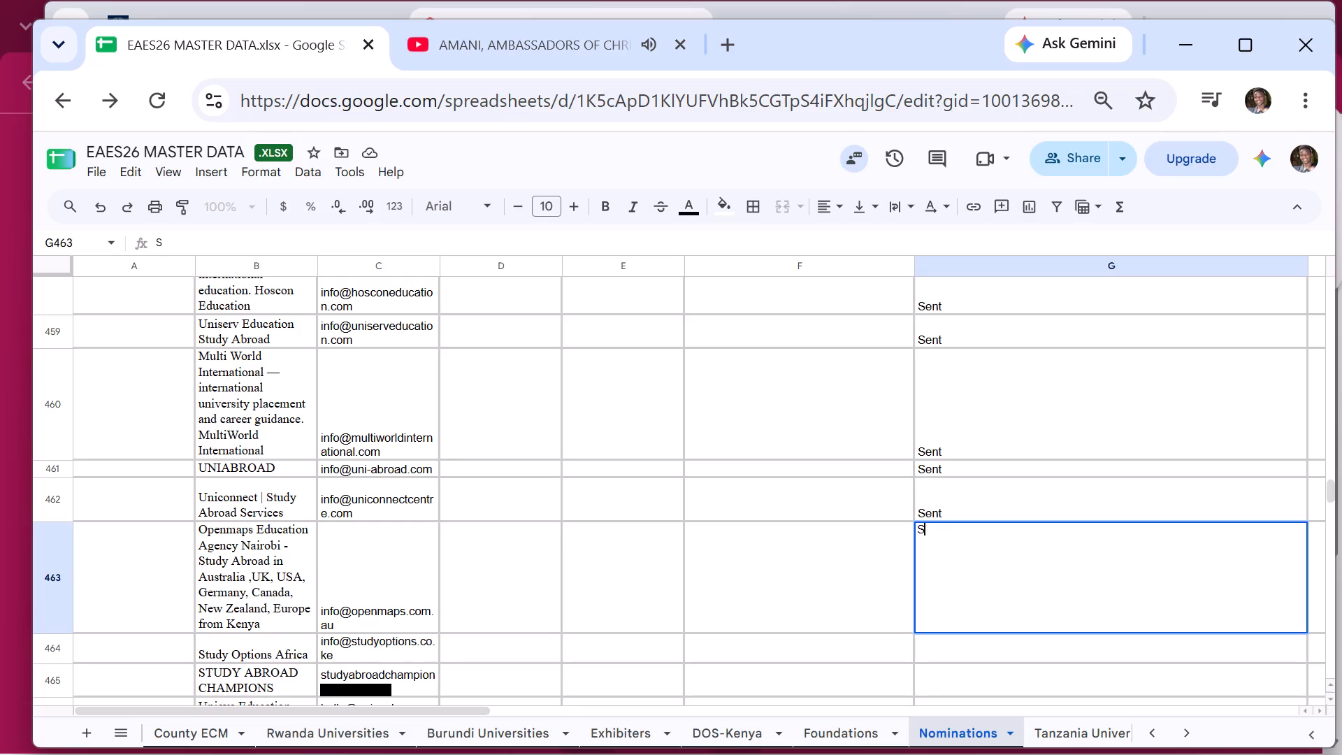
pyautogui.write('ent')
# Copy the e-mail address of Study Options Africa from column C of row 464.
pyautogui.scroll(-5, 958, 583)
pyautogui.doubleClick(368, 647)
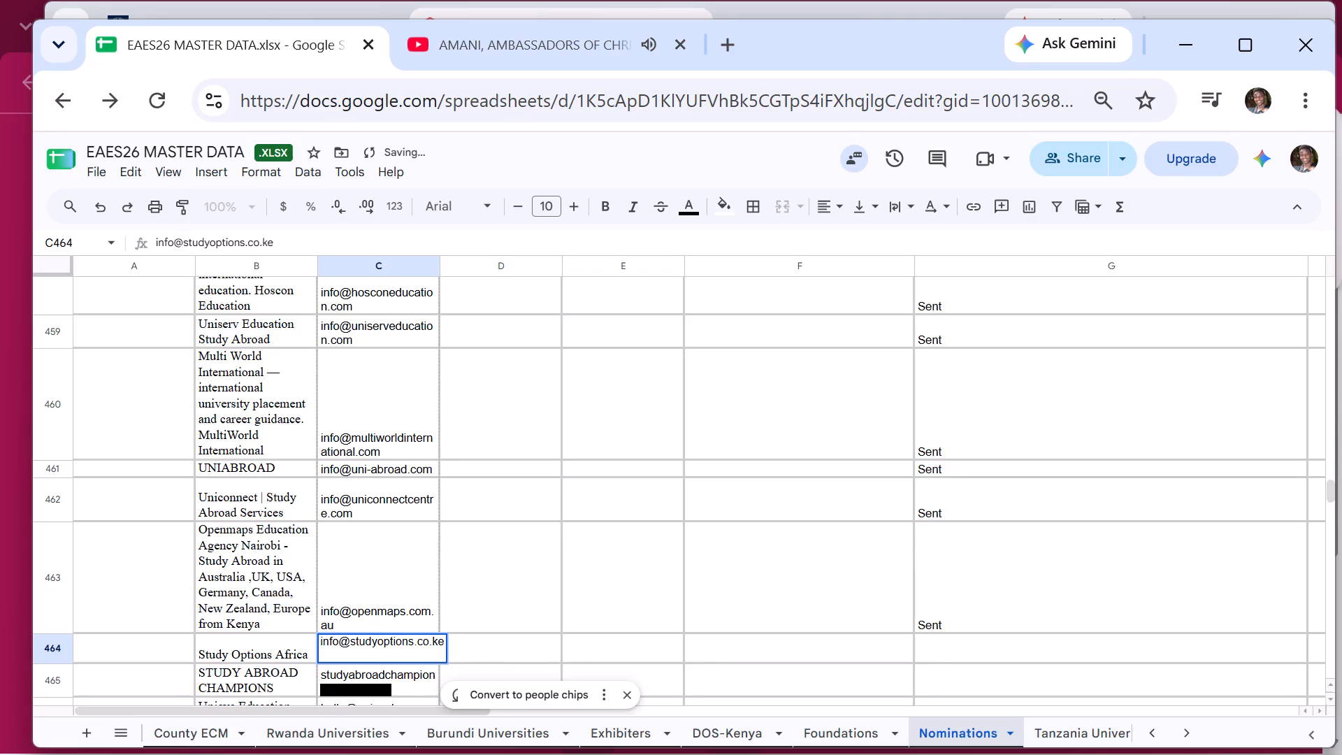
pyautogui.scroll(-8, 368, 647)
pyautogui.moveTo(442, 641); pyautogui.dragTo(296, 627)
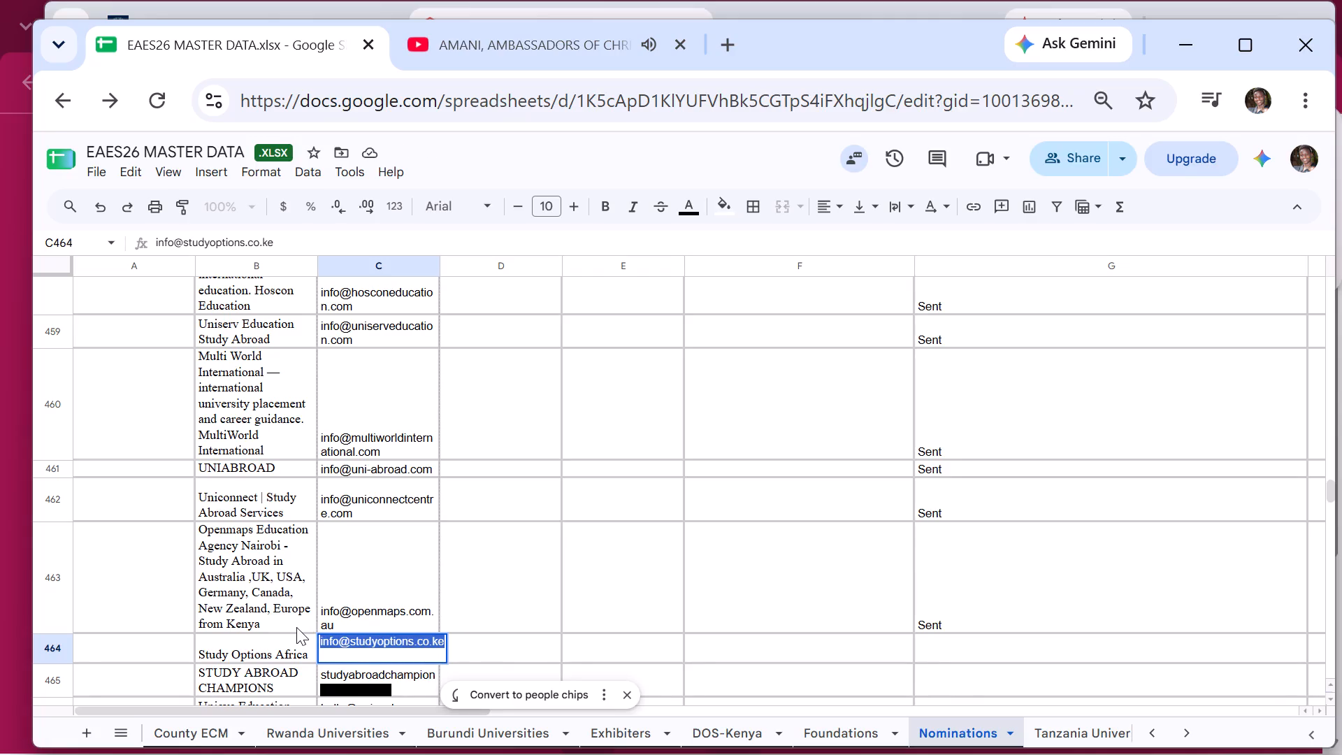
pyautogui.hotkey('ctrl', 'c')
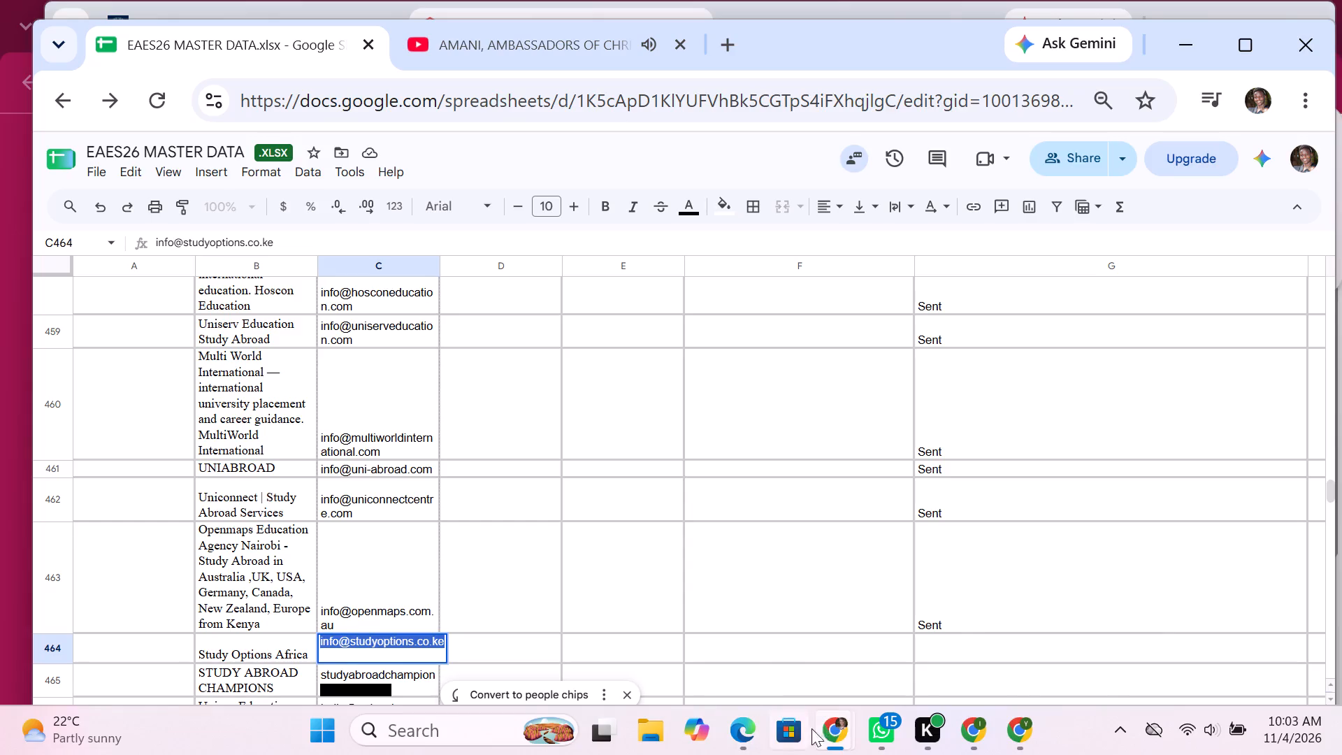
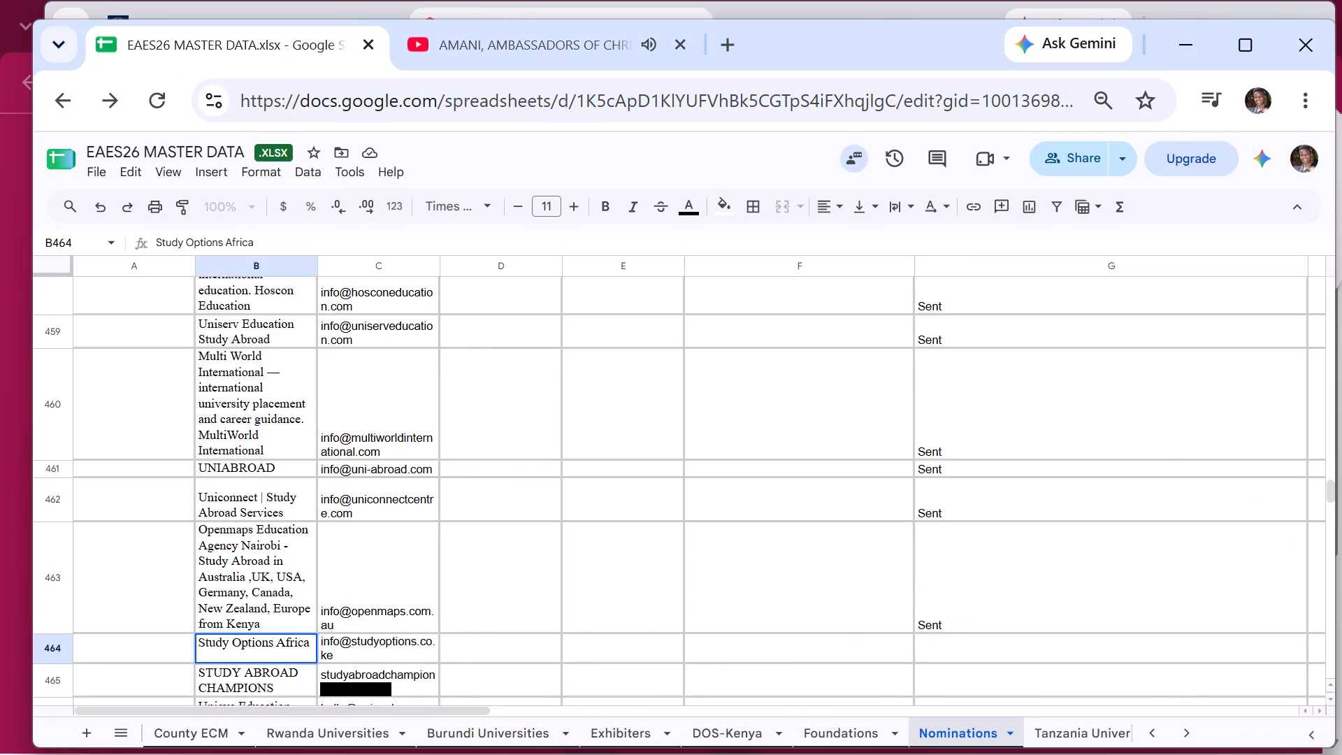
# Select the full nominee name text "Study Options Africa" inside its cell in column B of row 464.
pyautogui.moveTo(311, 640); pyautogui.dragTo(178, 628)
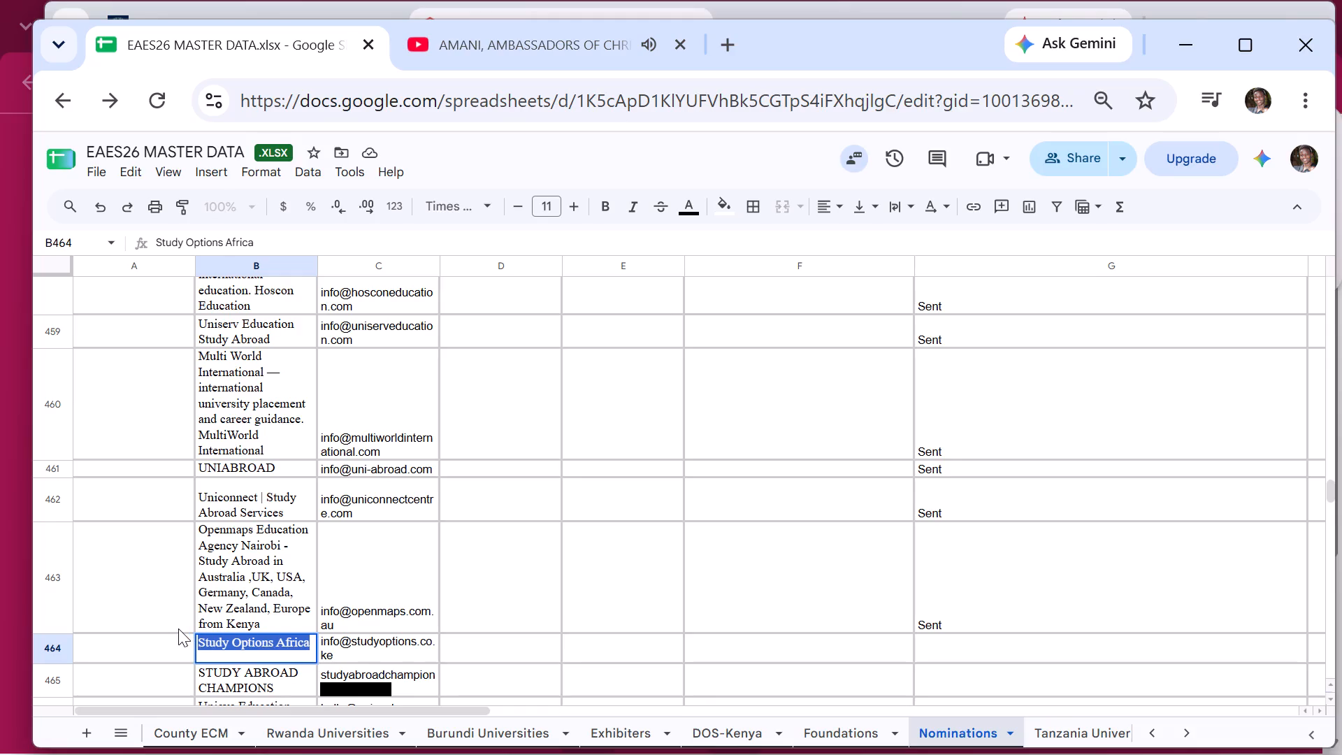
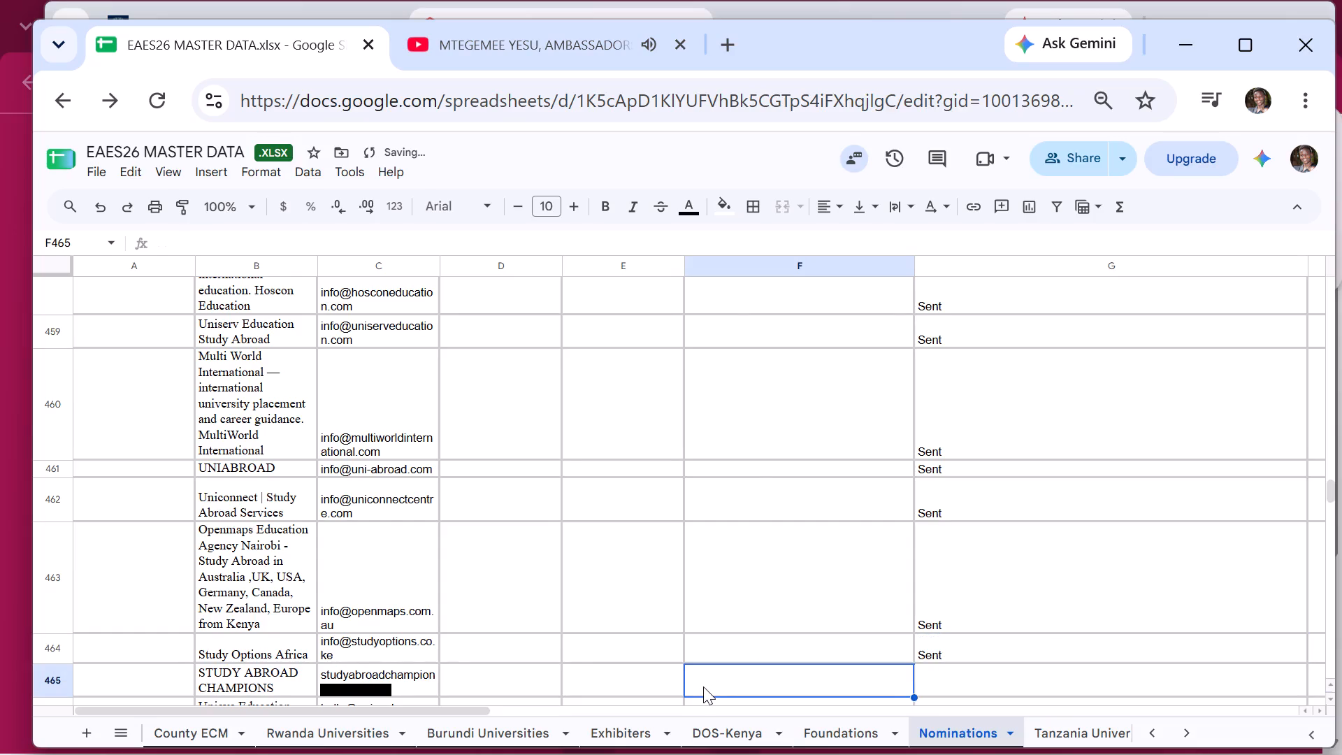
# Copy the full nominee name "STUDY ABROAD CHAMPIONS" from column B of row 465.
pyautogui.scroll(-4, 703, 686)
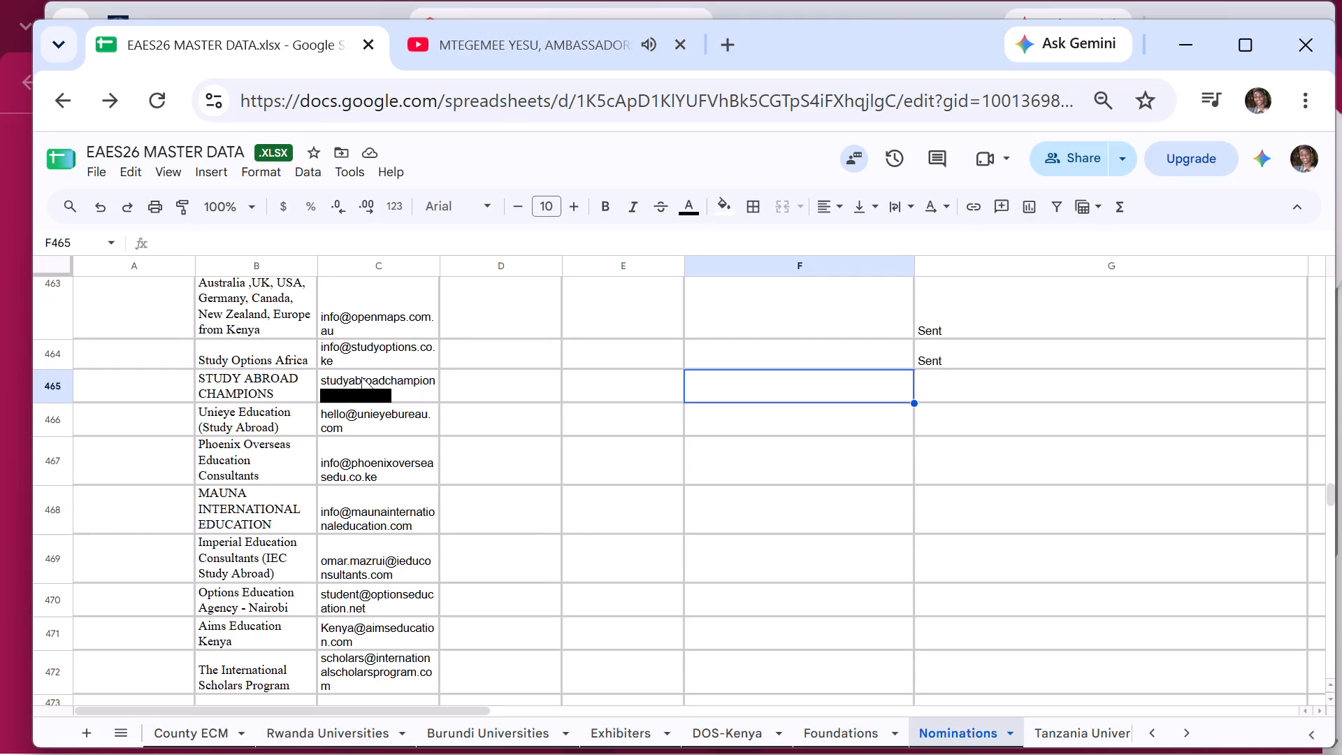
pyautogui.doubleClick(270, 373)
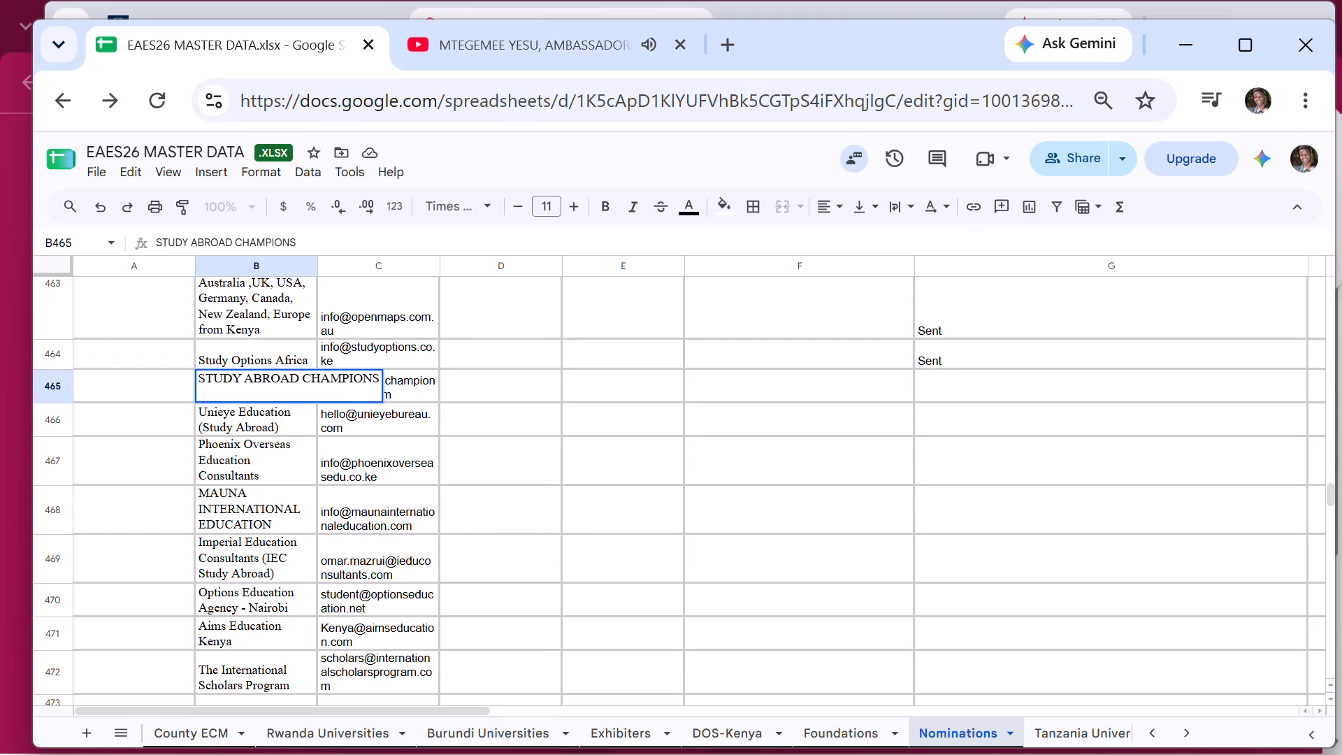
pyautogui.moveTo(389, 376); pyautogui.dragTo(369, 372)
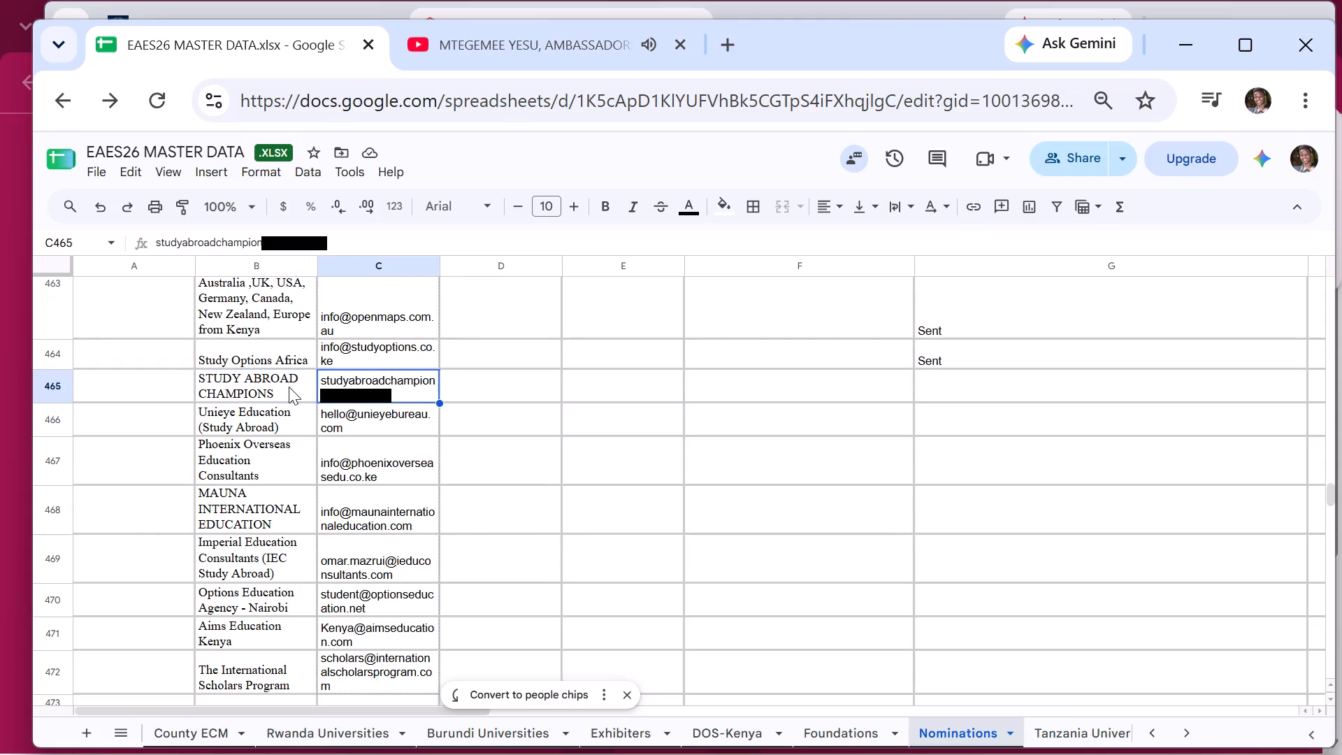
pyautogui.doubleClick(284, 388)
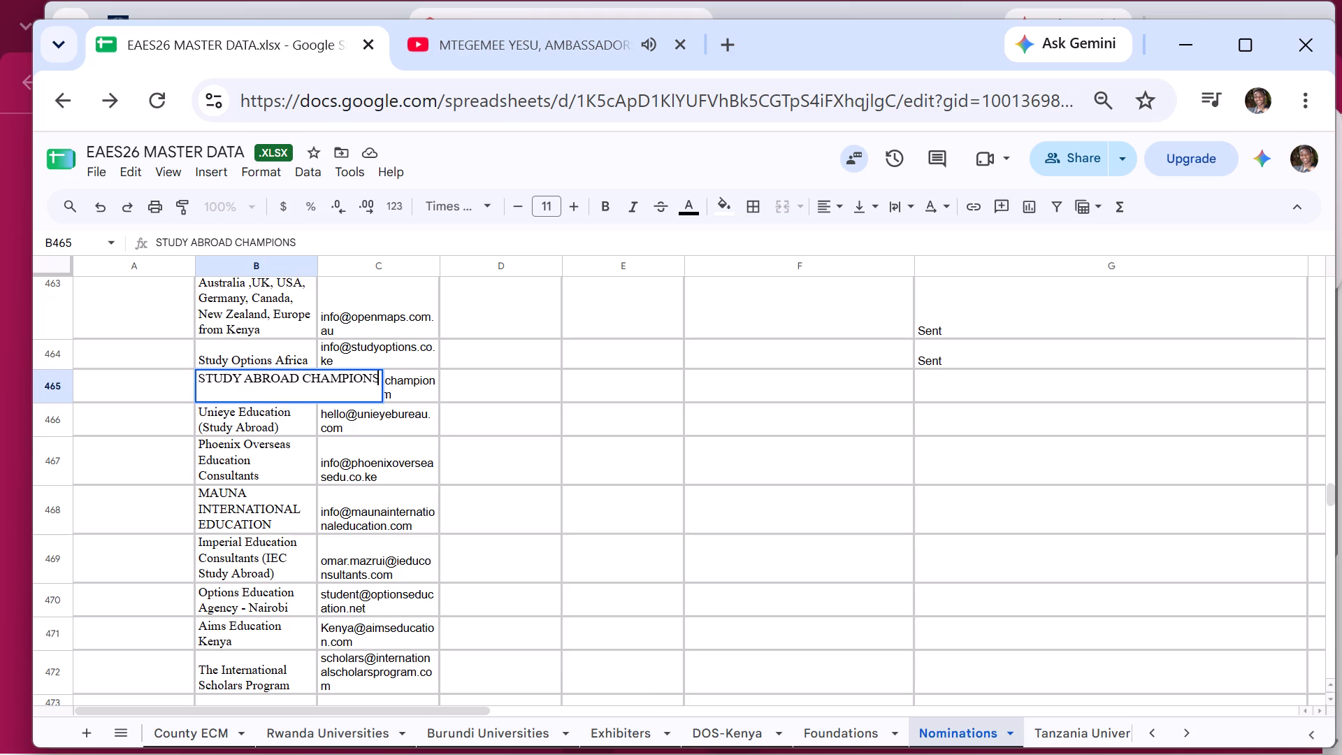
pyautogui.moveTo(380, 377); pyautogui.dragTo(149, 366)
pyautogui.hotkey('ctrl', 'c')
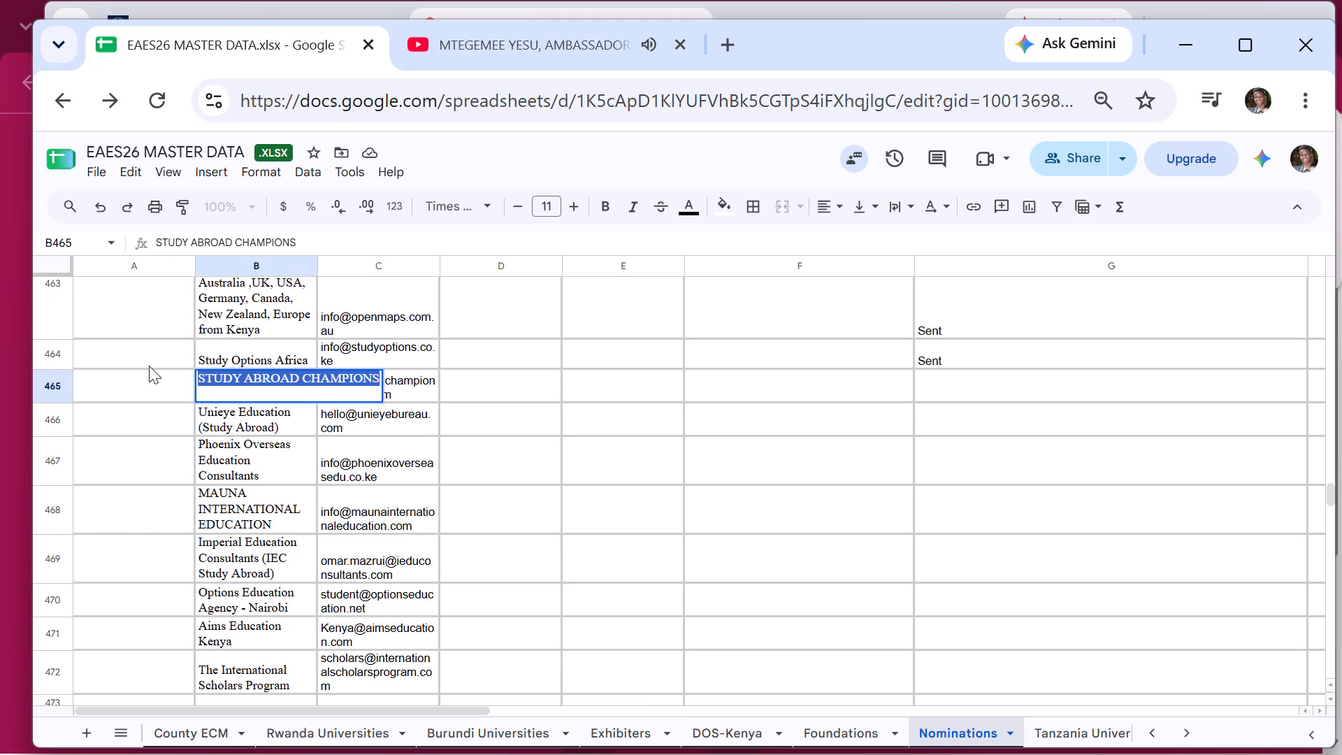
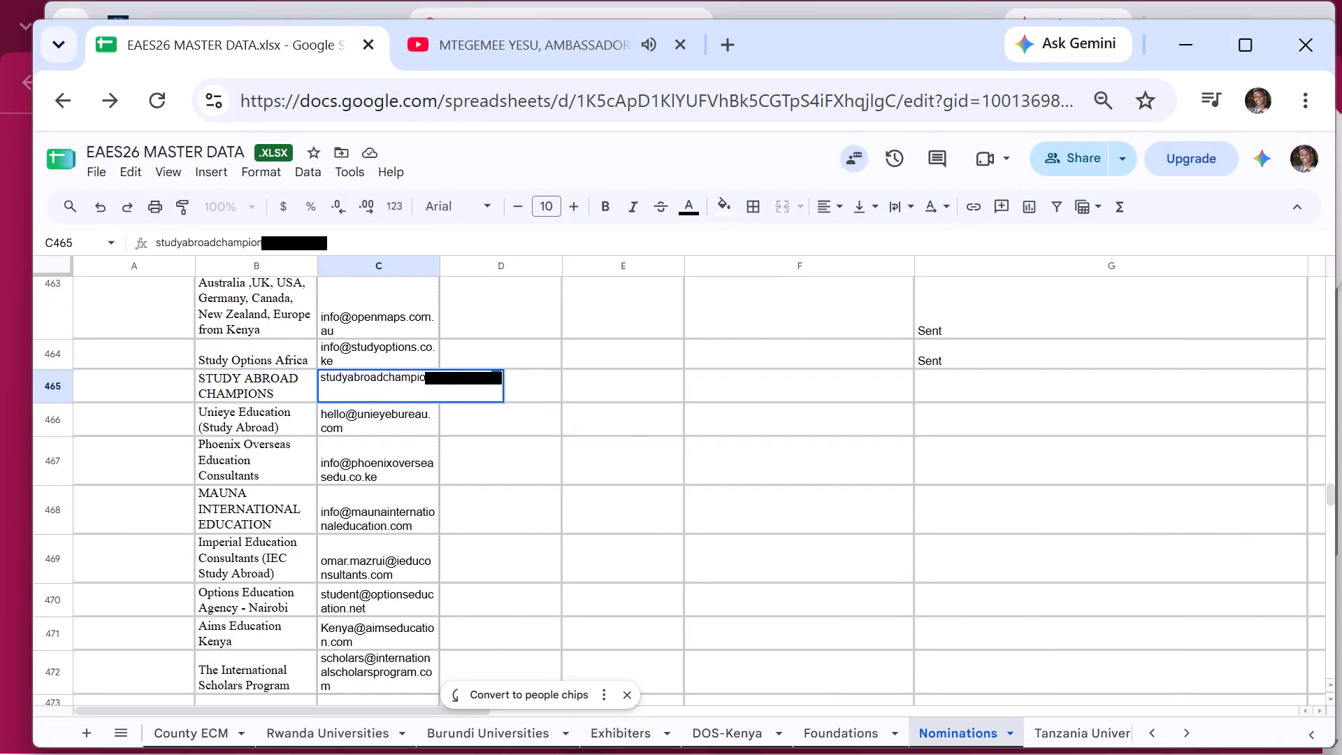
# Copy the e-mail address text of STUDY ABROAD CHAMPIONS from its open cell in column C of row 465.
pyautogui.moveTo(482, 381); pyautogui.dragTo(308, 378)
pyautogui.hotkey('ctrl', 'c')
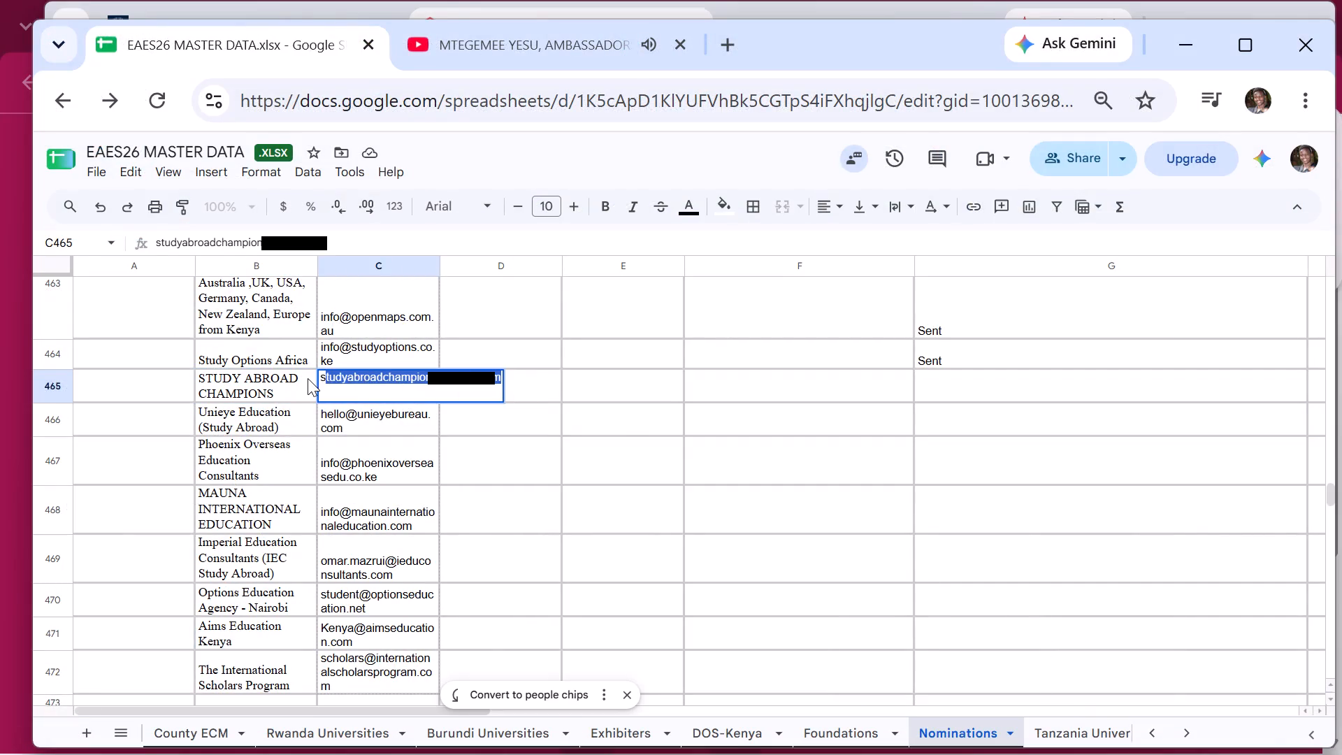